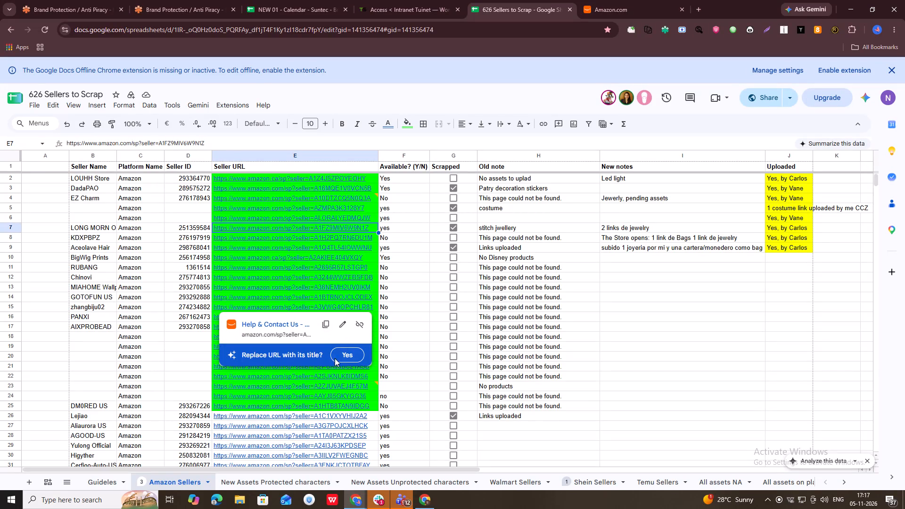
Check the edit history of the empty Old note cell in the Cerfioo-Auto-US row, including any earlier edits.
{"action": "scroll", "coordinate": [337, 337], "scroll_direction": "down", "scroll_amount": 4}
{"action": "scroll", "coordinate": [442, 379], "scroll_direction": "down", "scroll_amount": 4}
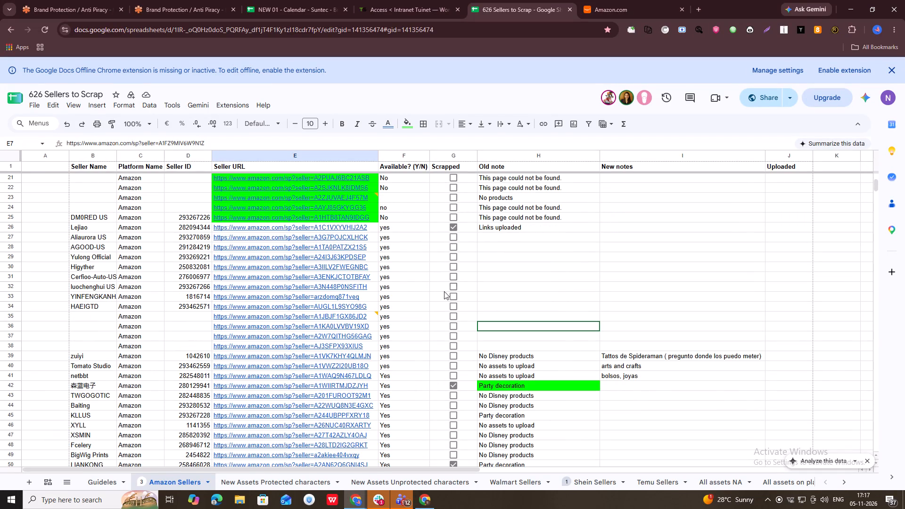
{"action": "left_click", "coordinate": [493, 275]}
{"action": "right_click", "coordinate": [493, 275]}
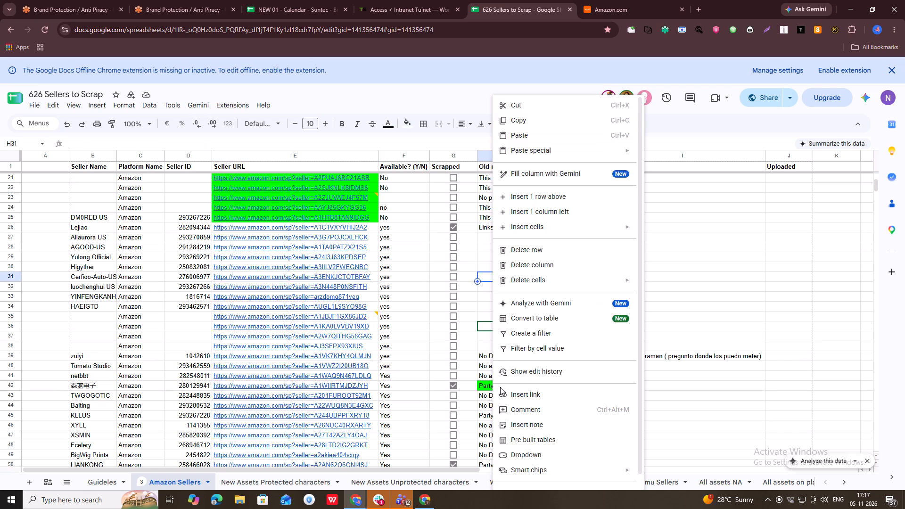
{"action": "left_click", "coordinate": [516, 370]}
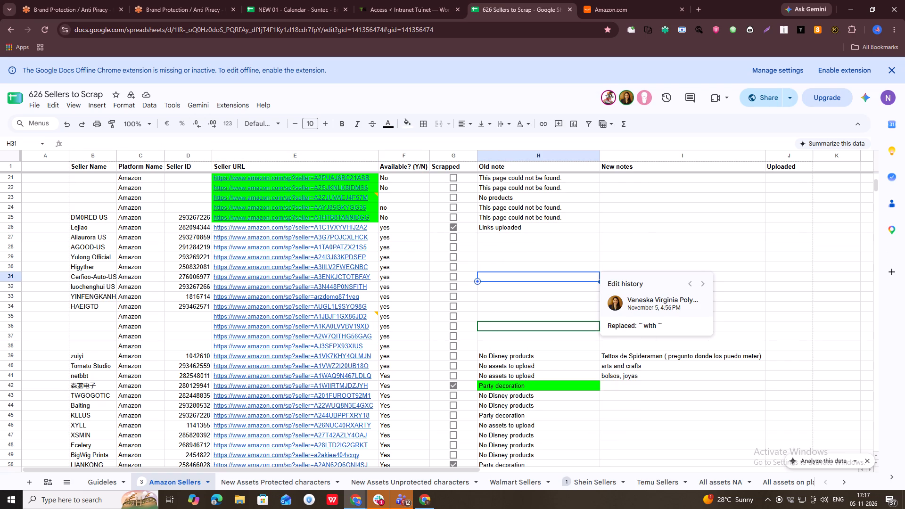
{"action": "left_click", "coordinate": [689, 286]}
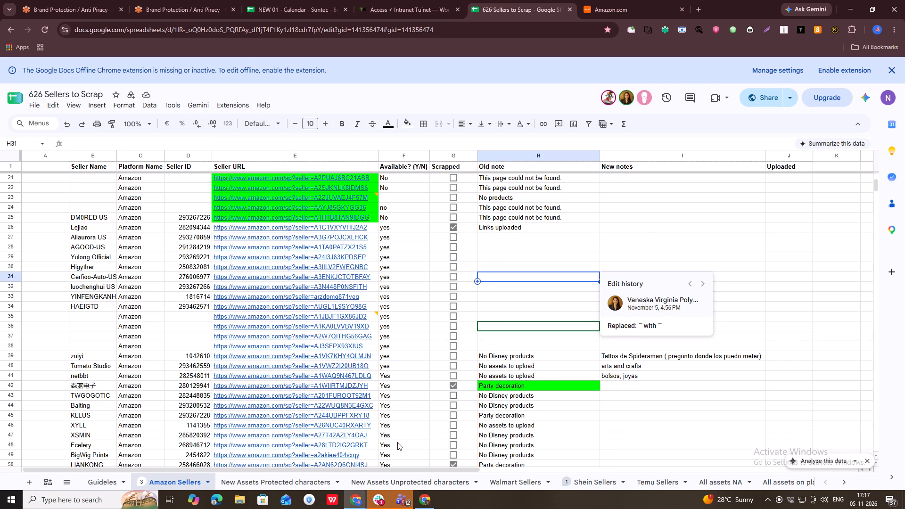
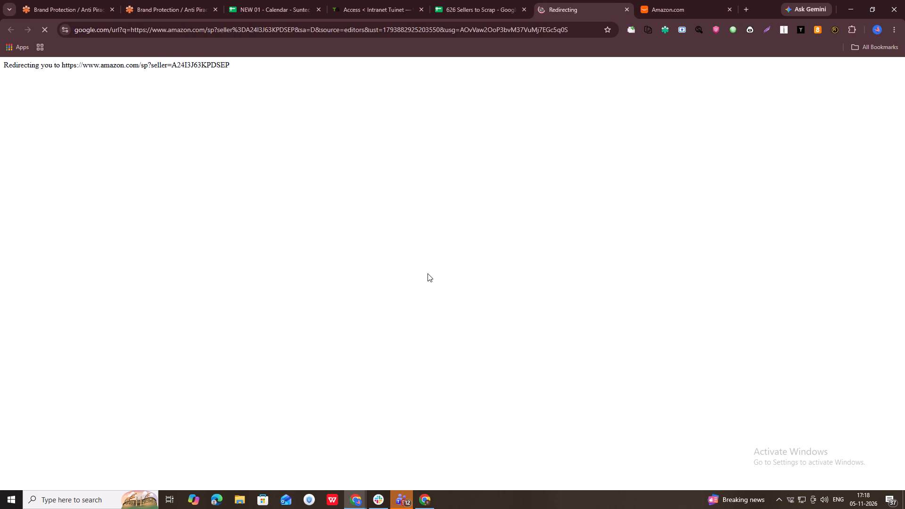
Check the products offered on Yulong Official's Amazon seller page, and return to the sellers sheet.
{"action": "scroll", "coordinate": [250, 249], "scroll_direction": "down", "scroll_amount": 6}
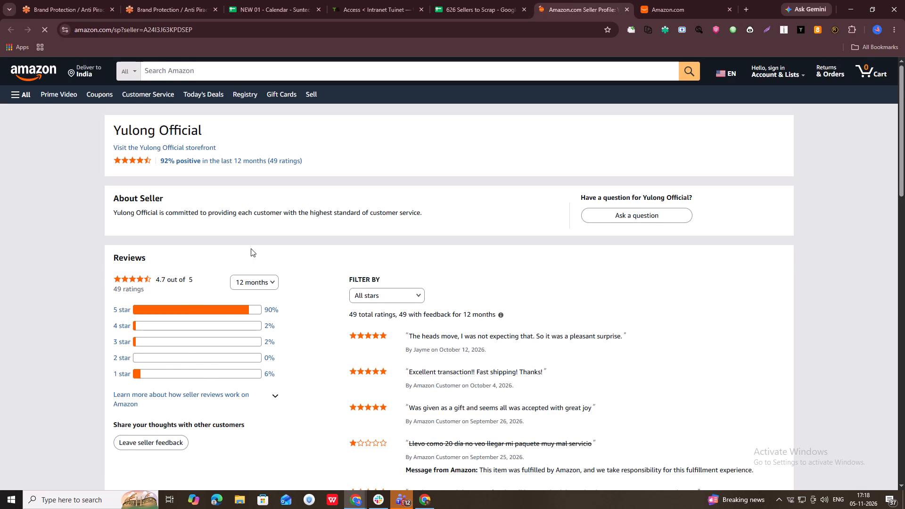
{"action": "scroll", "coordinate": [251, 248], "scroll_direction": "down", "scroll_amount": 11}
{"action": "scroll", "coordinate": [179, 270], "scroll_direction": "up", "scroll_amount": 3}
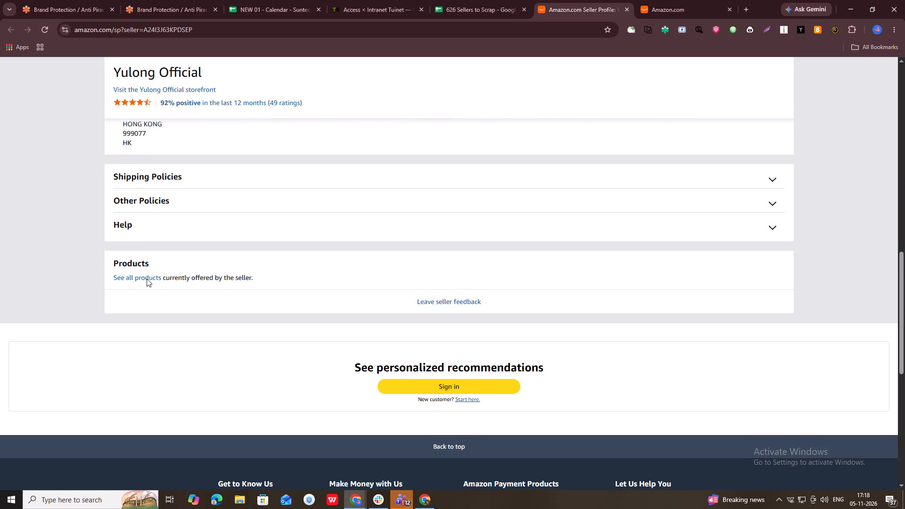
{"action": "left_click", "coordinate": [147, 279]}
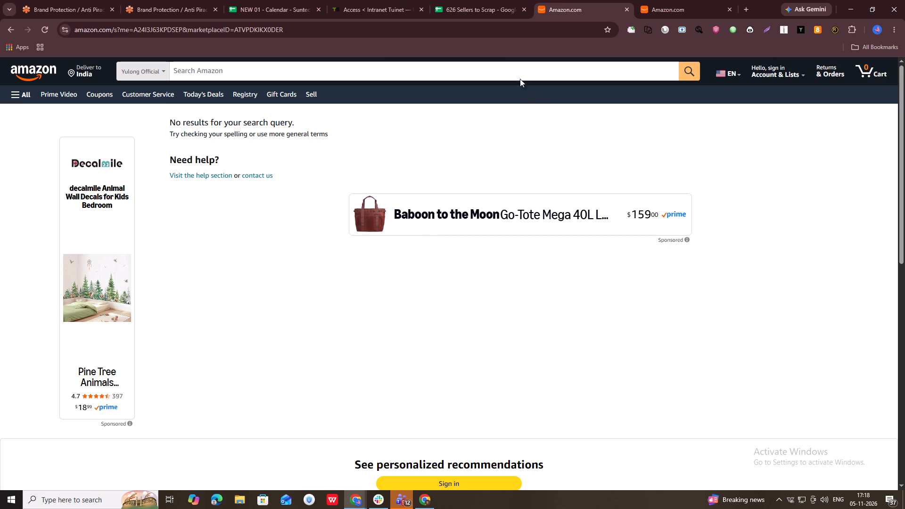
{"action": "left_click", "coordinate": [483, 0]}
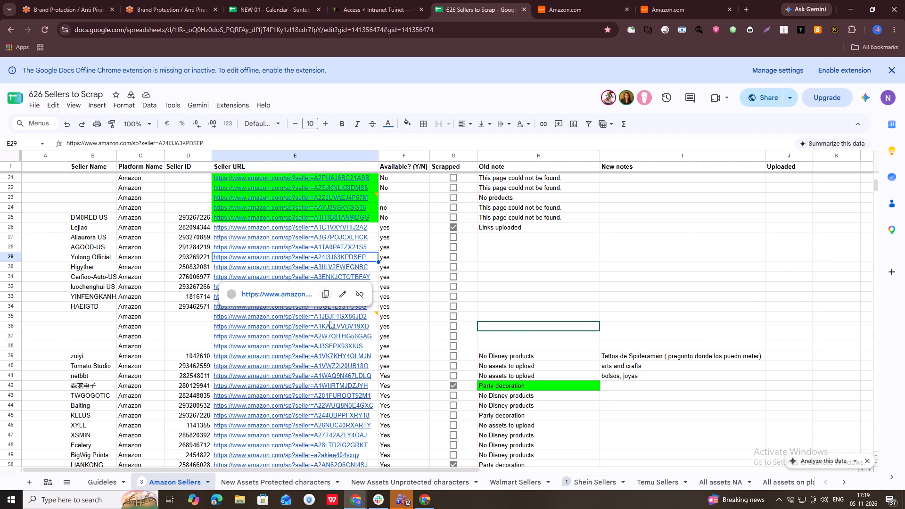
Open the Amazon seller page linked in row 35, look for its product listing, and return to the sheet.
{"action": "left_click", "coordinate": [346, 315]}
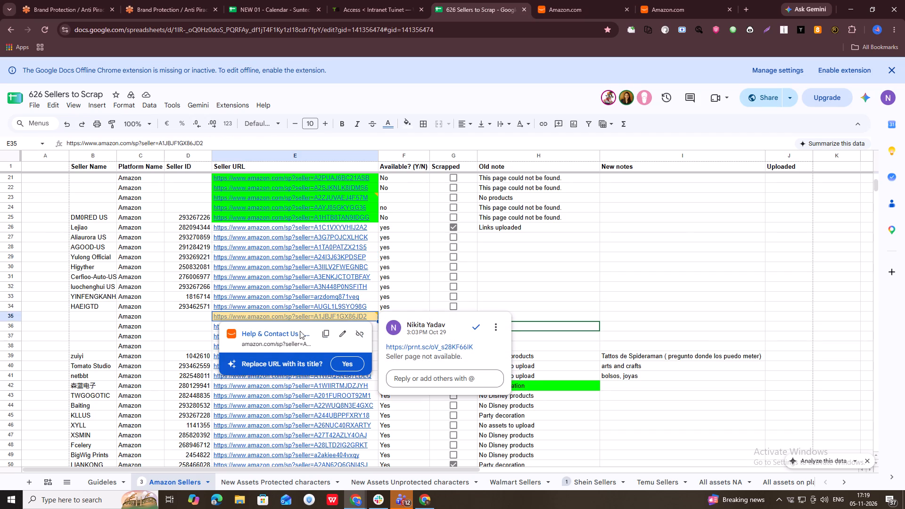
{"action": "left_click", "coordinate": [276, 334]}
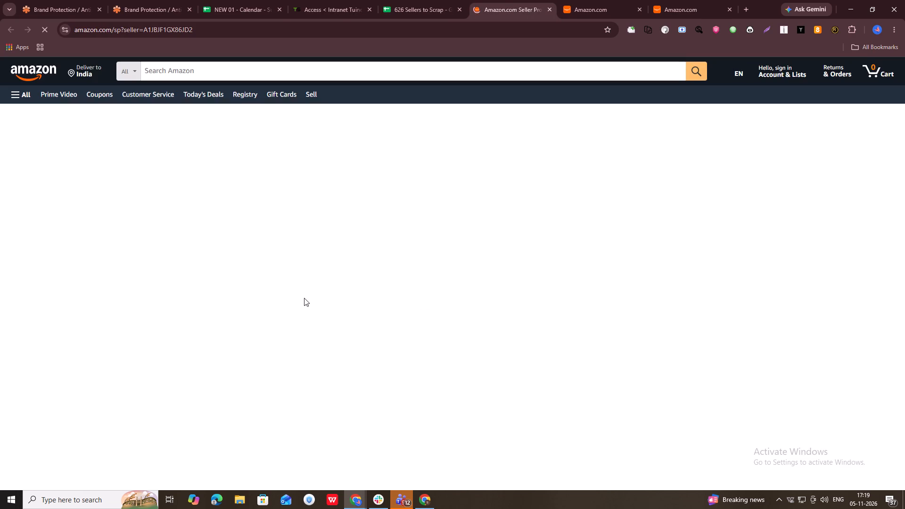
{"action": "scroll", "coordinate": [267, 288], "scroll_direction": "down", "scroll_amount": 17}
{"action": "scroll", "coordinate": [247, 308], "scroll_direction": "up", "scroll_amount": 3}
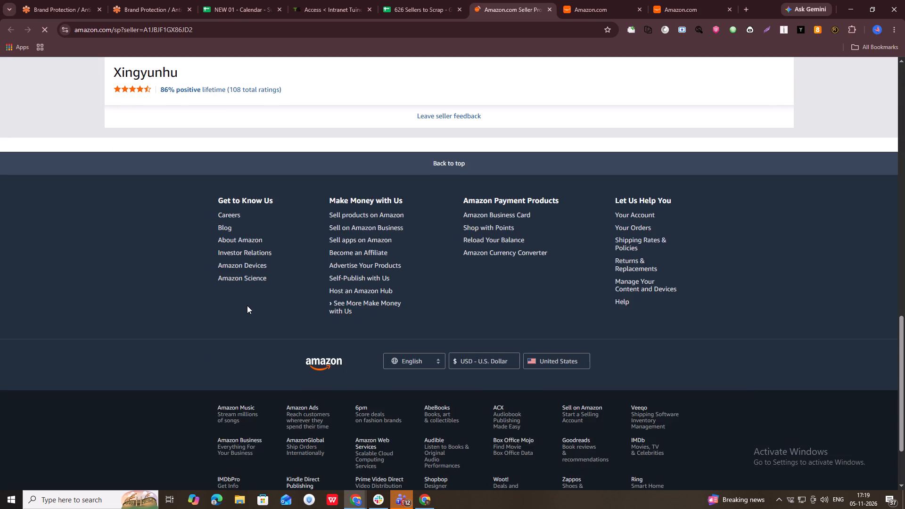
{"action": "scroll", "coordinate": [247, 305], "scroll_direction": "up", "scroll_amount": 3}
{"action": "left_click", "coordinate": [405, 0]}
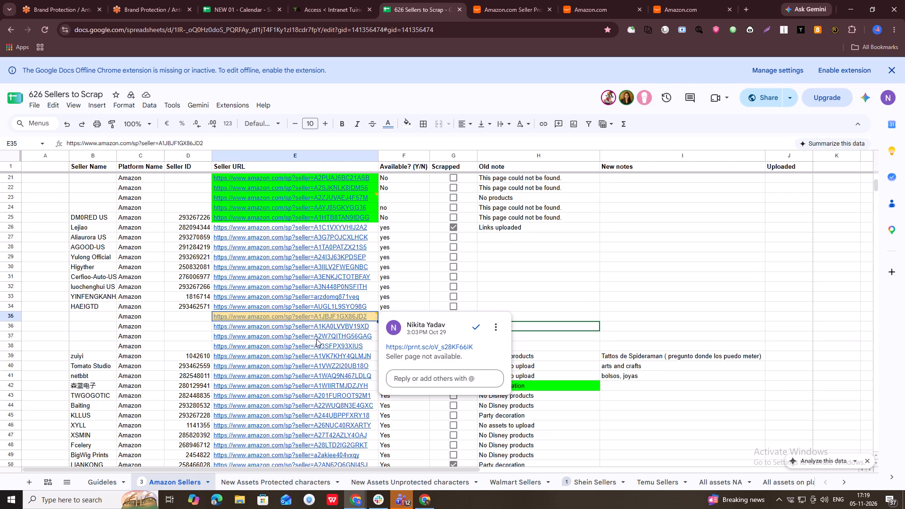
Open the Amazon seller page linked in row 36, check all products the seller offers, and return to the sheet.
{"action": "left_click", "coordinate": [321, 328]}
{"action": "left_click", "coordinate": [292, 344]}
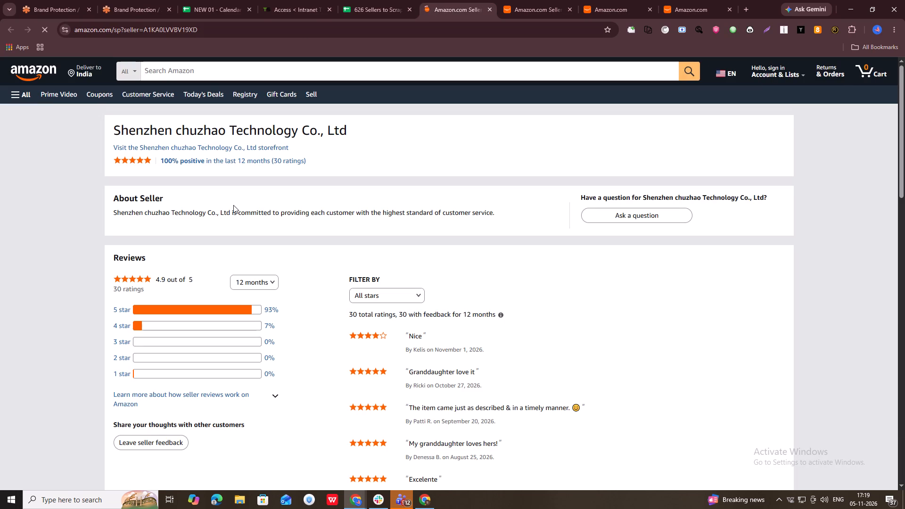
{"action": "scroll", "coordinate": [233, 205], "scroll_direction": "down", "scroll_amount": 10}
{"action": "scroll", "coordinate": [142, 408], "scroll_direction": "down", "scroll_amount": 6}
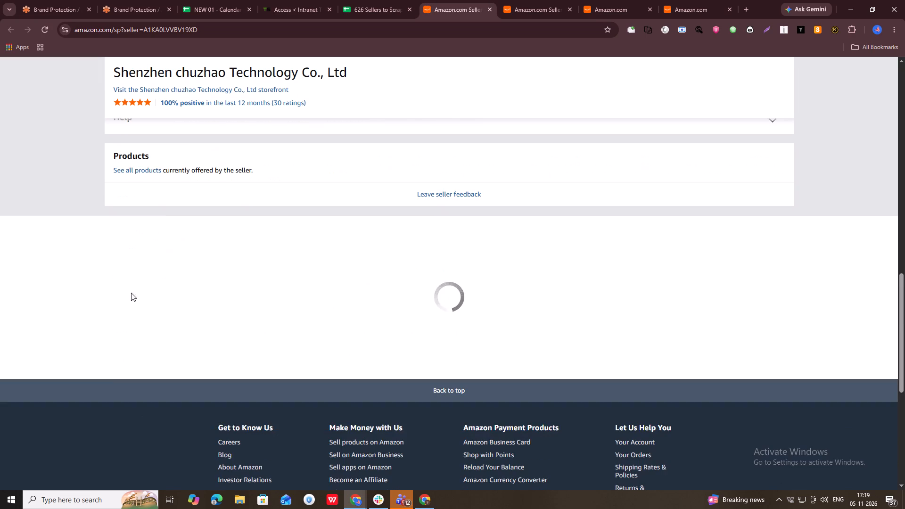
{"action": "left_click", "coordinate": [140, 172]}
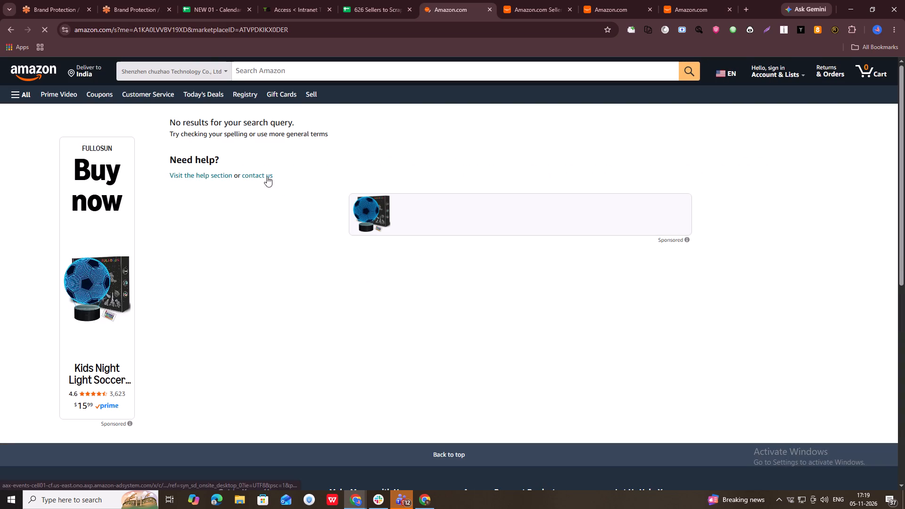
{"action": "left_click", "coordinate": [379, 0]}
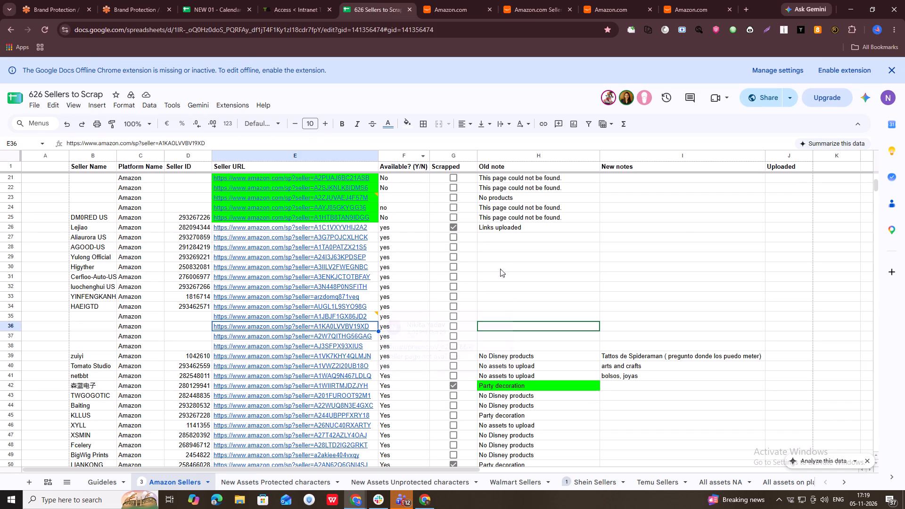
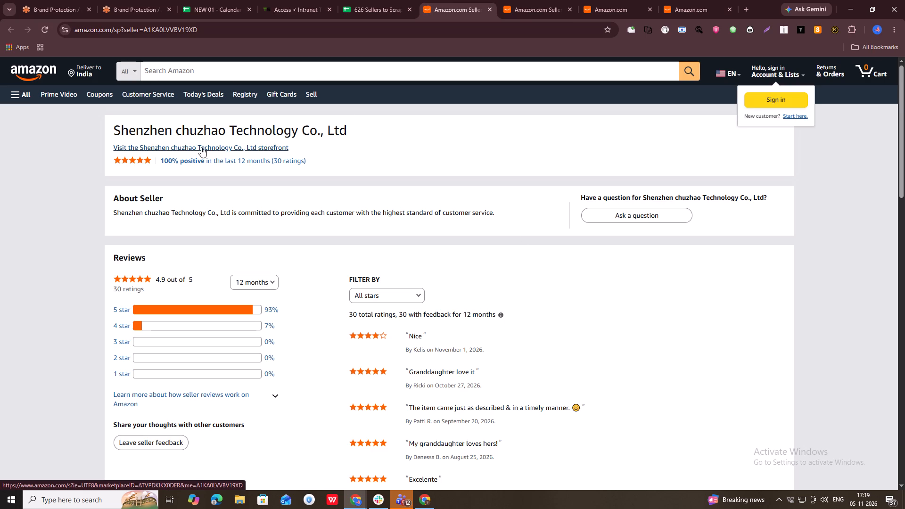
Check the products in the Shenzhen chuzhao Technology Co., Ltd storefront, and return to that seller's URL in row 36 of the sheet.
{"action": "left_click", "coordinate": [193, 147]}
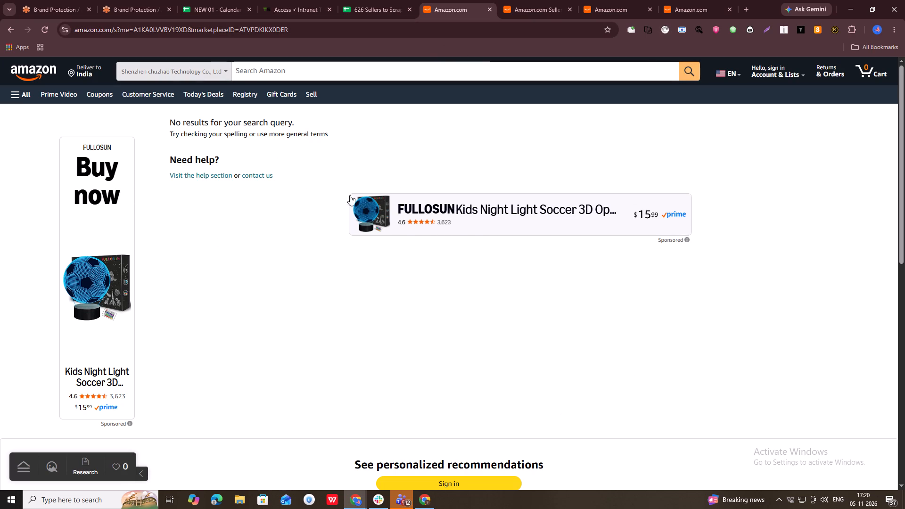
{"action": "left_click", "coordinate": [376, 0]}
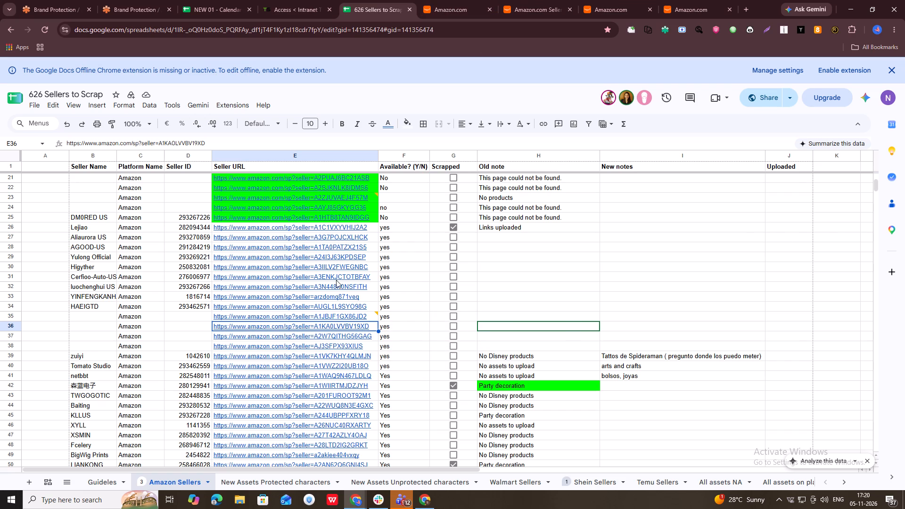
{"action": "left_click", "coordinate": [332, 325]}
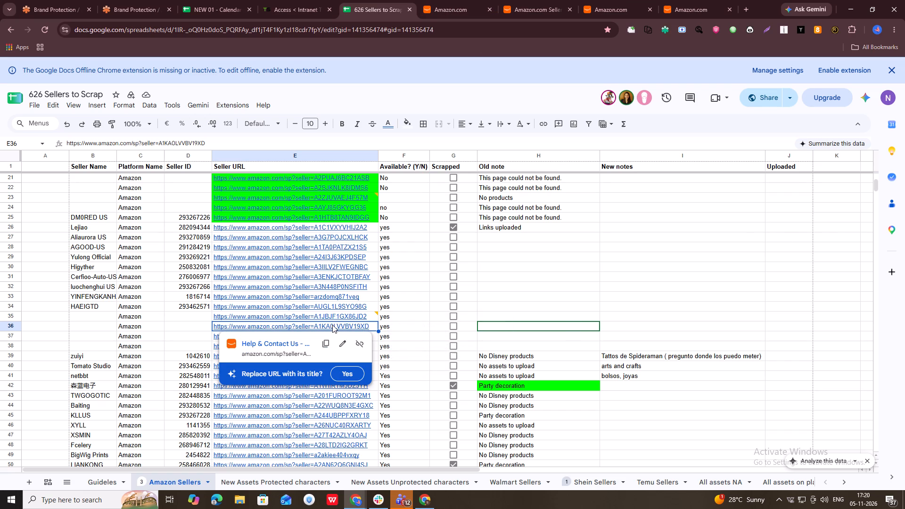
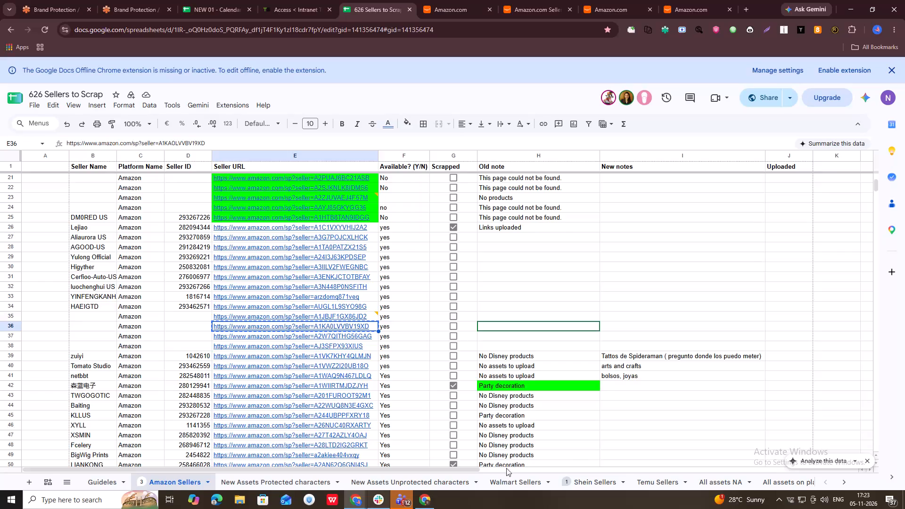
Review the availability, old and new notes, and upload entries of the sellers from row 2 down to the rows around 36.
{"action": "scroll", "coordinate": [340, 371], "scroll_direction": "up", "scroll_amount": 4}
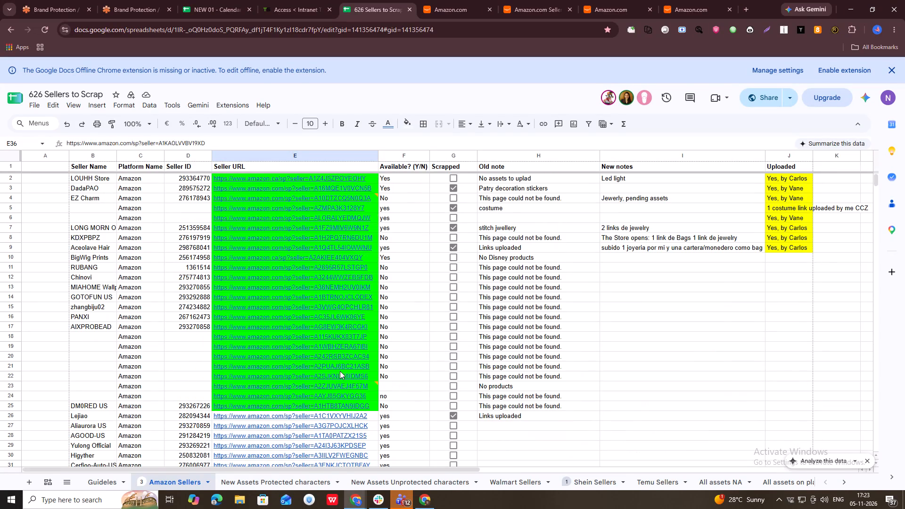
{"action": "scroll", "coordinate": [384, 366], "scroll_direction": "up", "scroll_amount": 2}
{"action": "scroll", "coordinate": [497, 360], "scroll_direction": "up", "scroll_amount": 2}
{"action": "scroll", "coordinate": [784, 290], "scroll_direction": "up", "scroll_amount": 5}
{"action": "scroll", "coordinate": [787, 250], "scroll_direction": "up", "scroll_amount": 5}
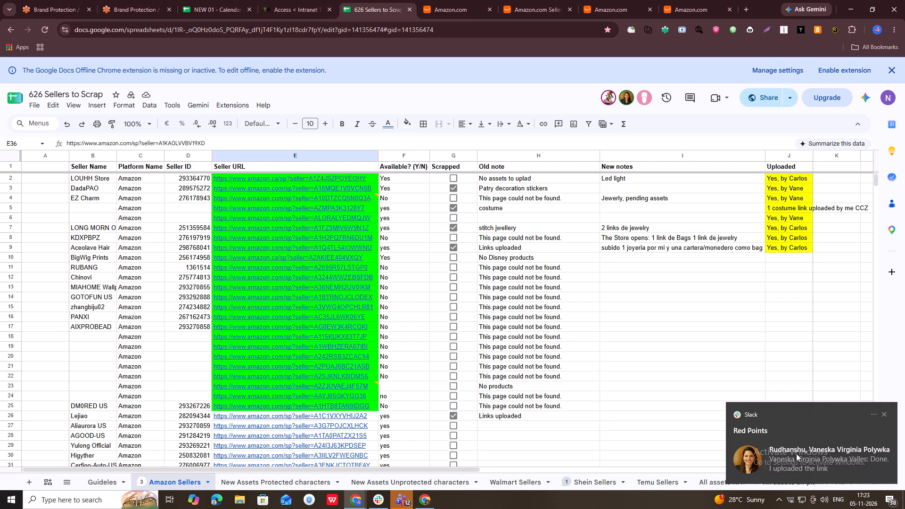
{"action": "scroll", "coordinate": [460, 443], "scroll_direction": "down", "scroll_amount": 5}
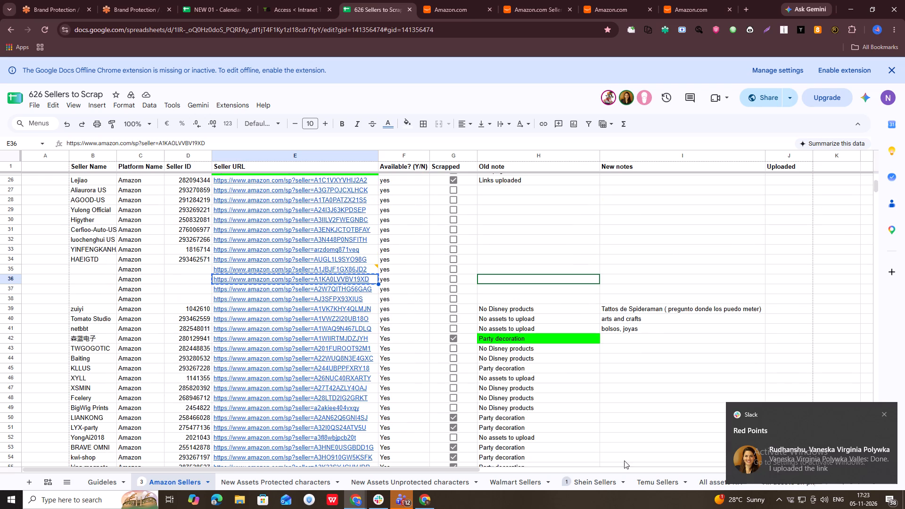
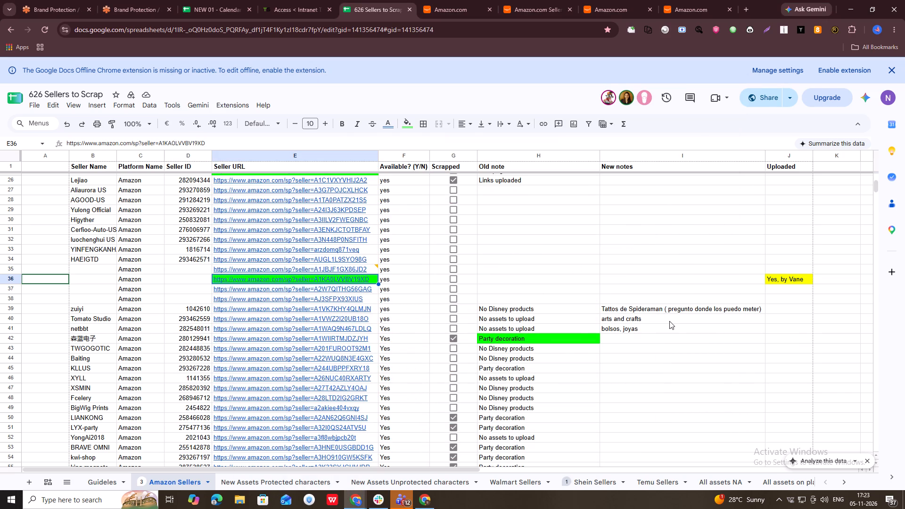
{"action": "key", "text": "ctrl+v"}
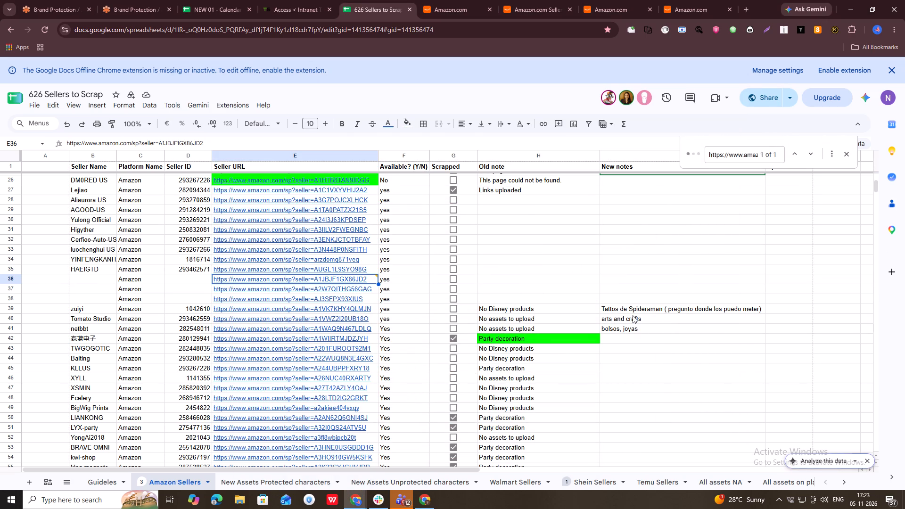
{"action": "scroll", "coordinate": [600, 341], "scroll_direction": "up", "scroll_amount": 2}
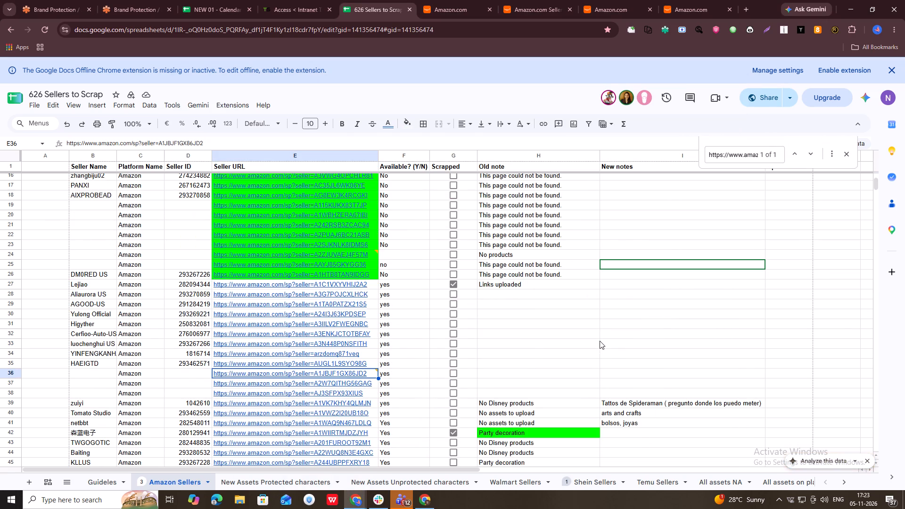
{"action": "scroll", "coordinate": [600, 341], "scroll_direction": "down", "scroll_amount": 4}
{"action": "scroll", "coordinate": [600, 341], "scroll_direction": "up", "scroll_amount": 3}
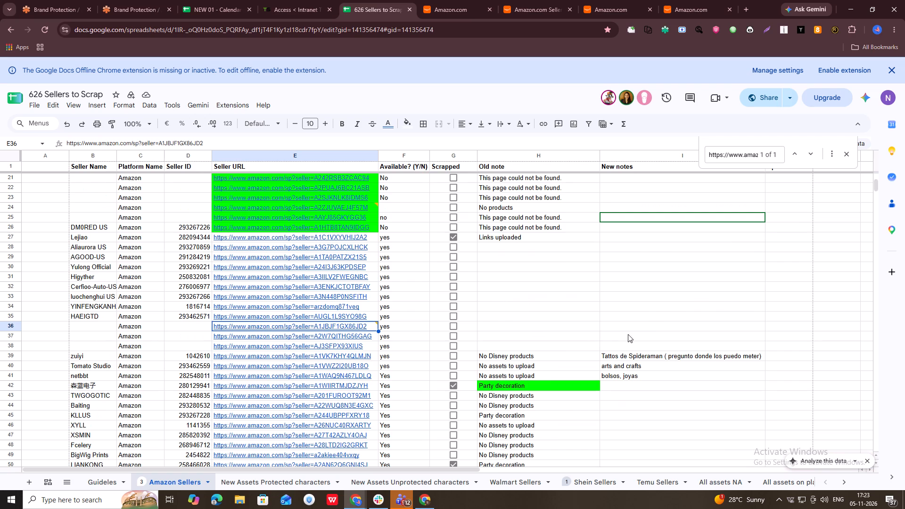
{"action": "left_click", "coordinate": [796, 153]}
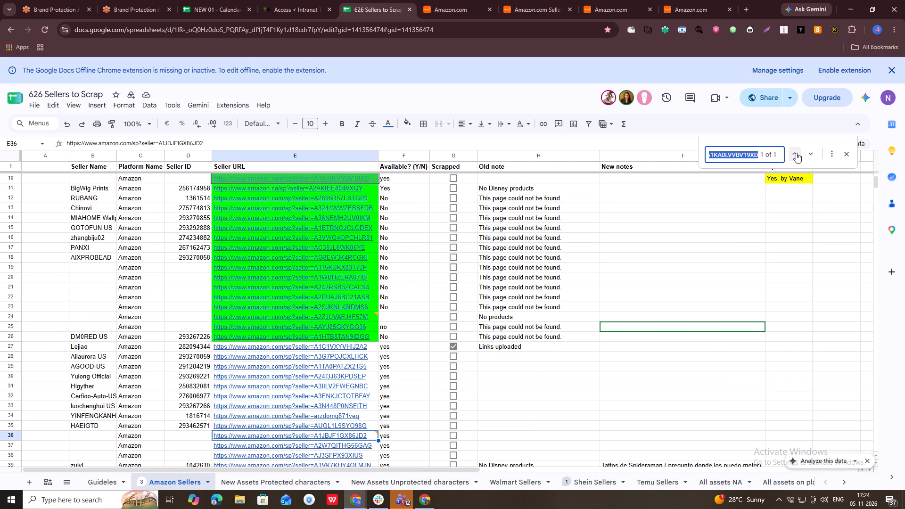
{"action": "scroll", "coordinate": [687, 247], "scroll_direction": "up", "scroll_amount": 4}
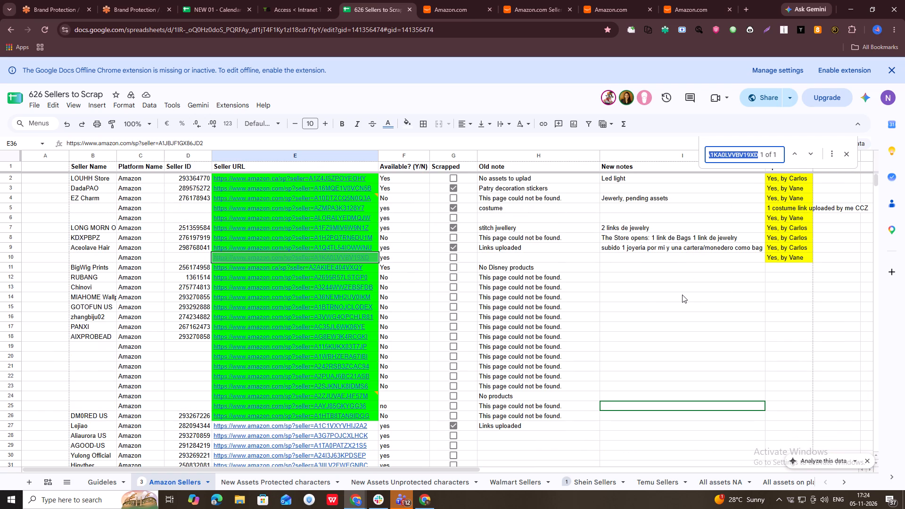
Compare the notes and upload entries of the top sellers with those down to the rows around 69, and close the search.
{"action": "scroll", "coordinate": [682, 295], "scroll_direction": "down", "scroll_amount": 6}
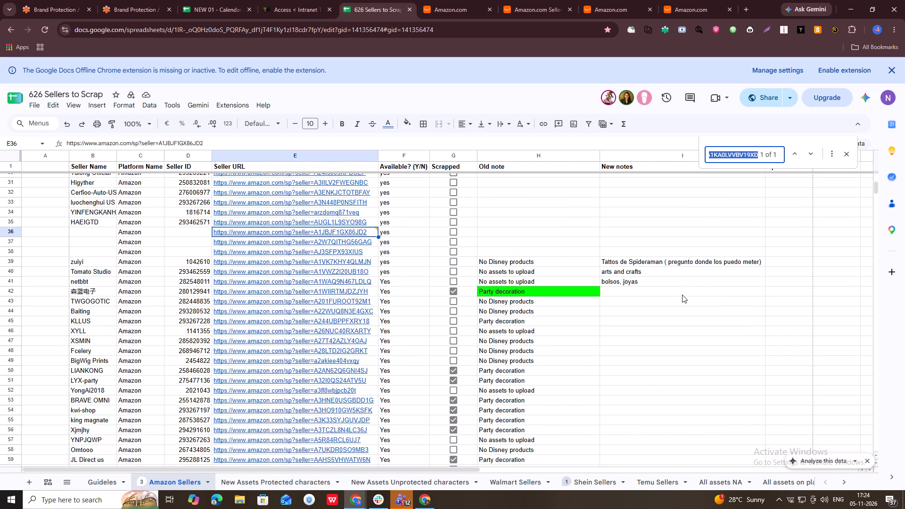
{"action": "scroll", "coordinate": [682, 295], "scroll_direction": "down", "scroll_amount": 5}
{"action": "scroll", "coordinate": [682, 295], "scroll_direction": "up", "scroll_amount": 5}
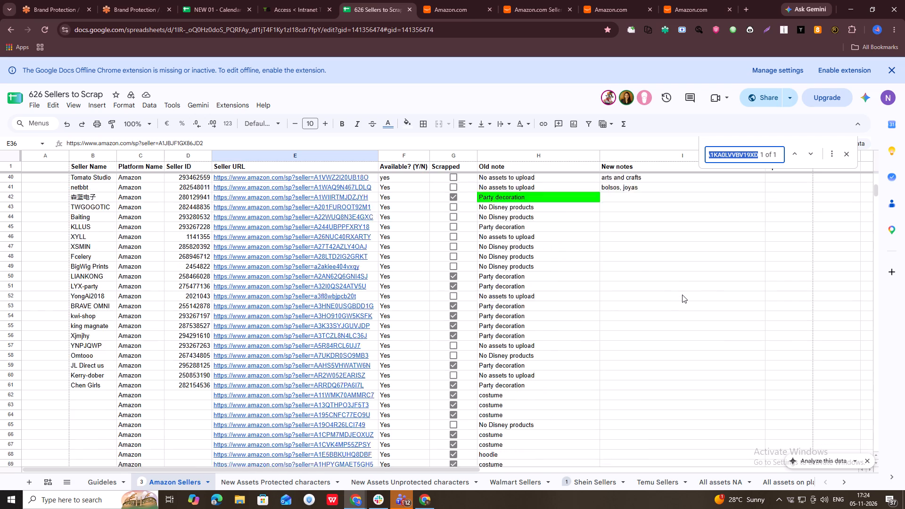
{"action": "scroll", "coordinate": [682, 295], "scroll_direction": "up", "scroll_amount": 1}
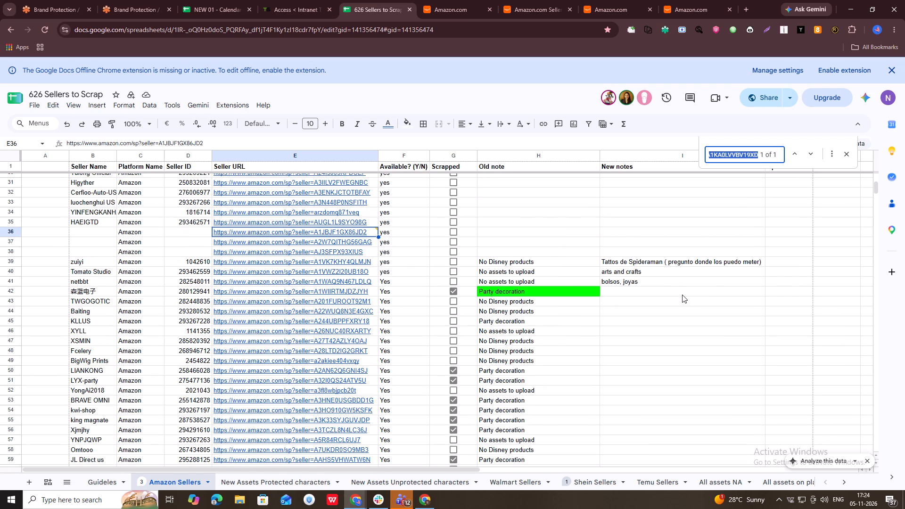
{"action": "scroll", "coordinate": [682, 295], "scroll_direction": "up", "scroll_amount": 6}
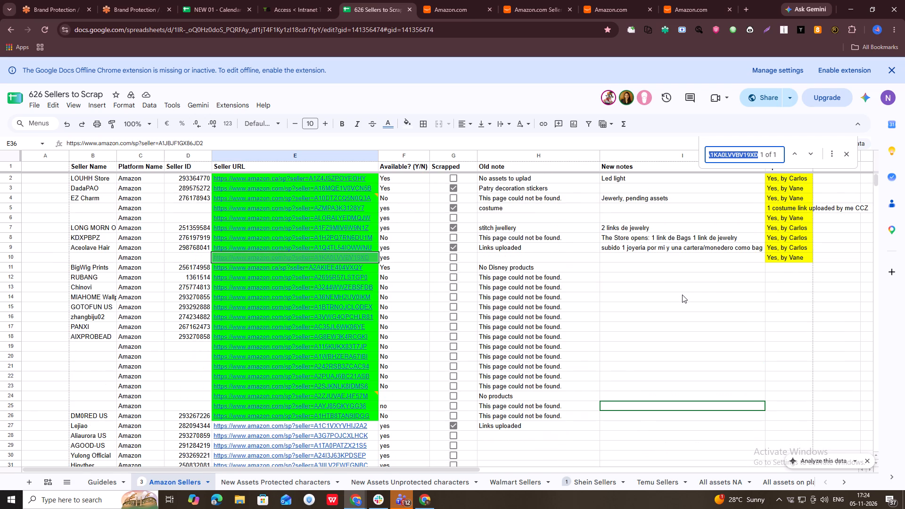
{"action": "scroll", "coordinate": [682, 295], "scroll_direction": "up", "scroll_amount": 4}
{"action": "scroll", "coordinate": [682, 295], "scroll_direction": "down", "scroll_amount": 5}
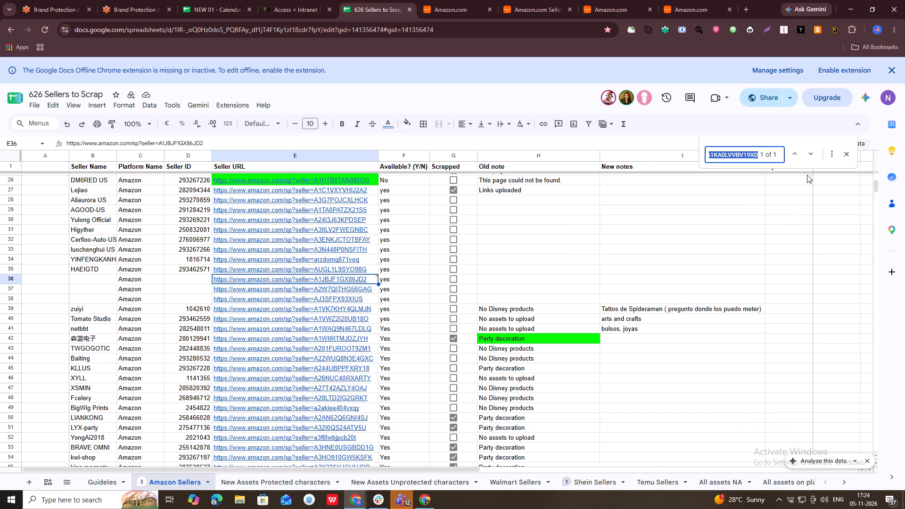
{"action": "left_click", "coordinate": [845, 156]}
{"action": "scroll", "coordinate": [424, 338], "scroll_direction": "down", "scroll_amount": 4}
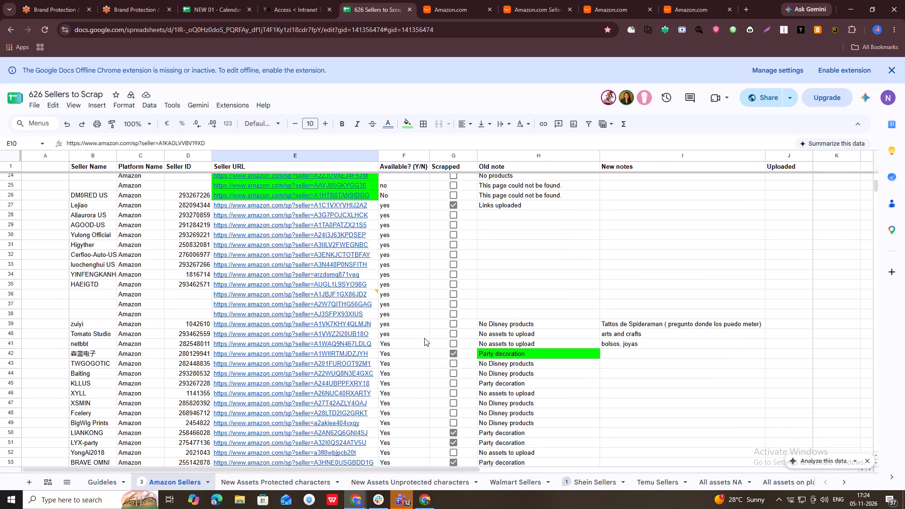
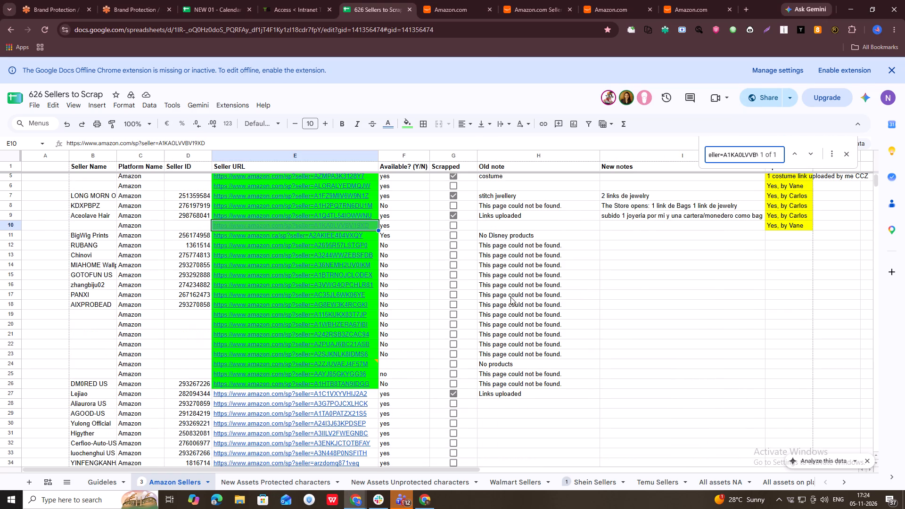
Compare the row 10 seller A1KA0LVVBV19XD and the surrounding sheet rows with that seller's Amazon storefront results page.
{"action": "scroll", "coordinate": [510, 297], "scroll_direction": "up", "scroll_amount": 4}
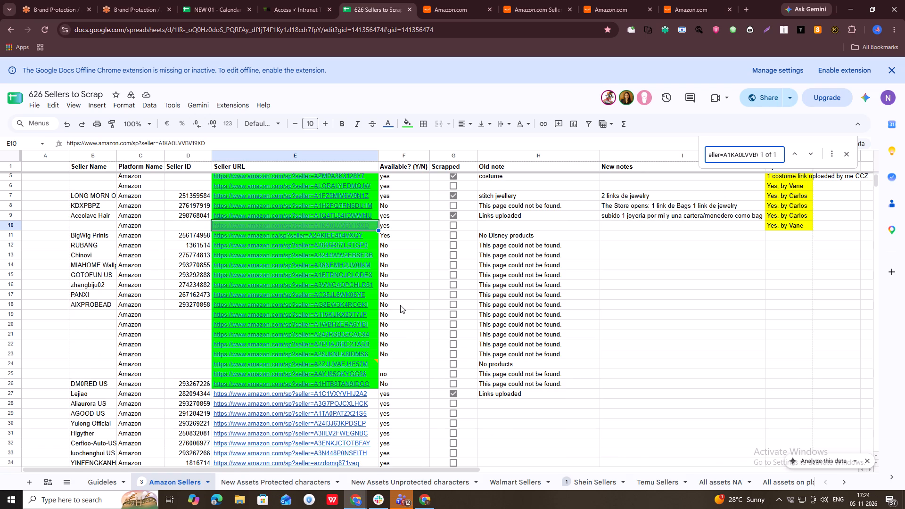
{"action": "scroll", "coordinate": [400, 305], "scroll_direction": "down", "scroll_amount": 5}
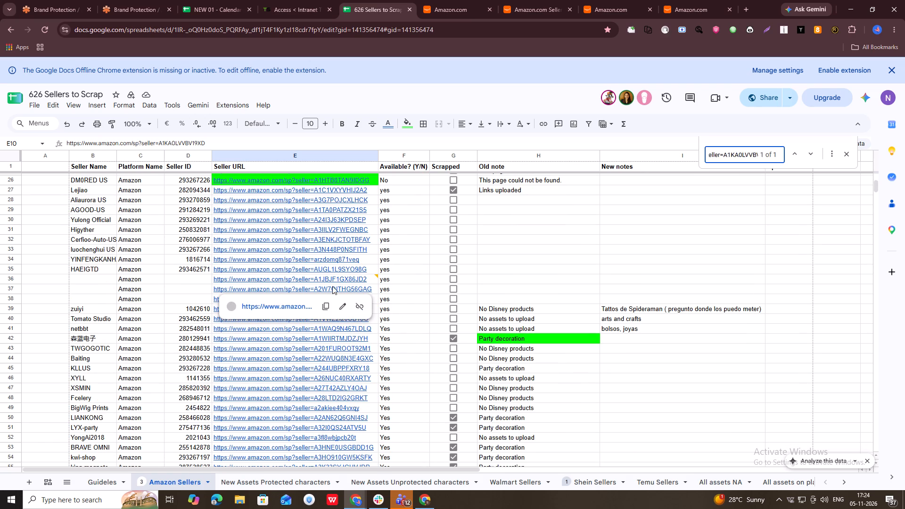
{"action": "left_click", "coordinate": [452, 0]}
{"action": "left_click", "coordinate": [342, 29]}
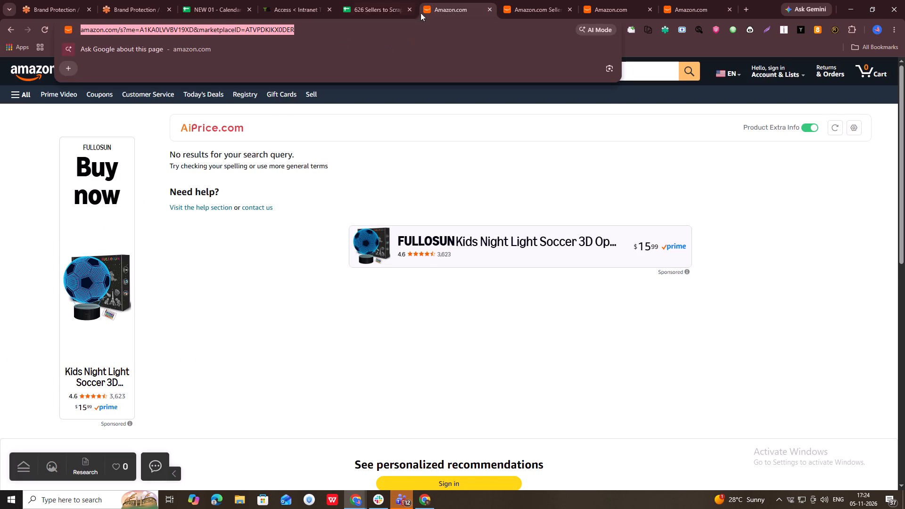
{"action": "left_click", "coordinate": [370, 0]}
{"action": "scroll", "coordinate": [473, 287], "scroll_direction": "up", "scroll_amount": 5}
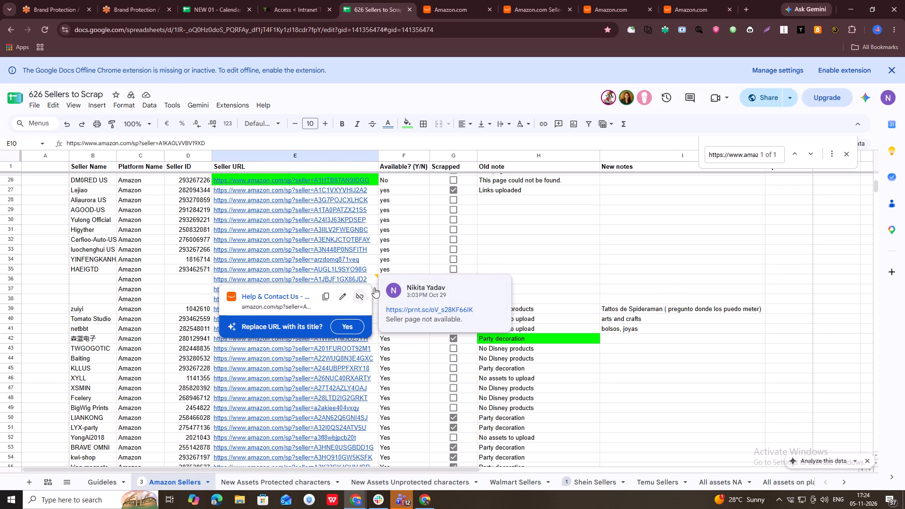
{"action": "scroll", "coordinate": [415, 247], "scroll_direction": "up", "scroll_amount": 5}
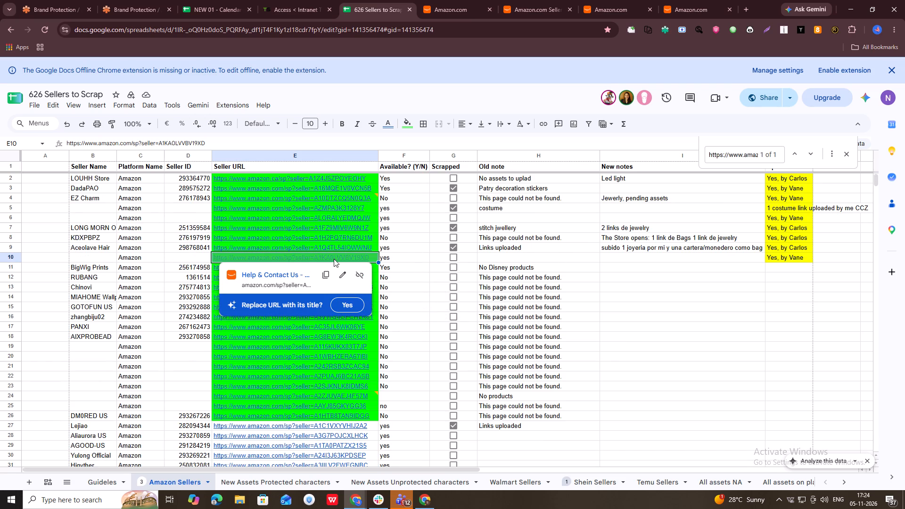
{"action": "scroll", "coordinate": [334, 259], "scroll_direction": "down", "scroll_amount": 5}
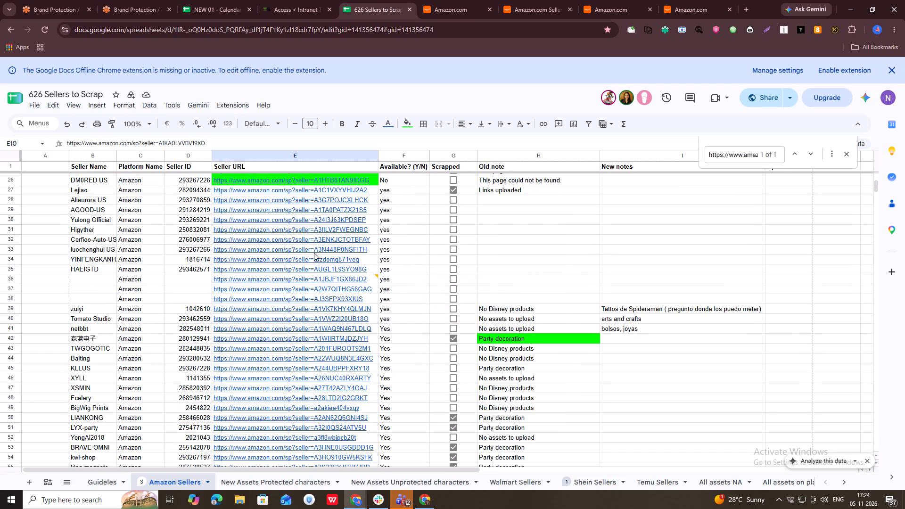
{"action": "scroll", "coordinate": [499, 286], "scroll_direction": "up", "scroll_amount": 4}
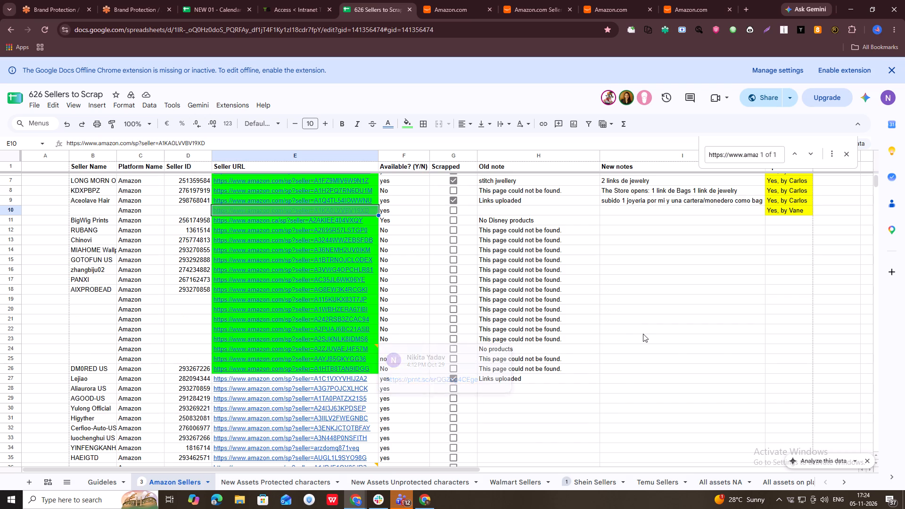
{"action": "left_click", "coordinate": [433, 0]}
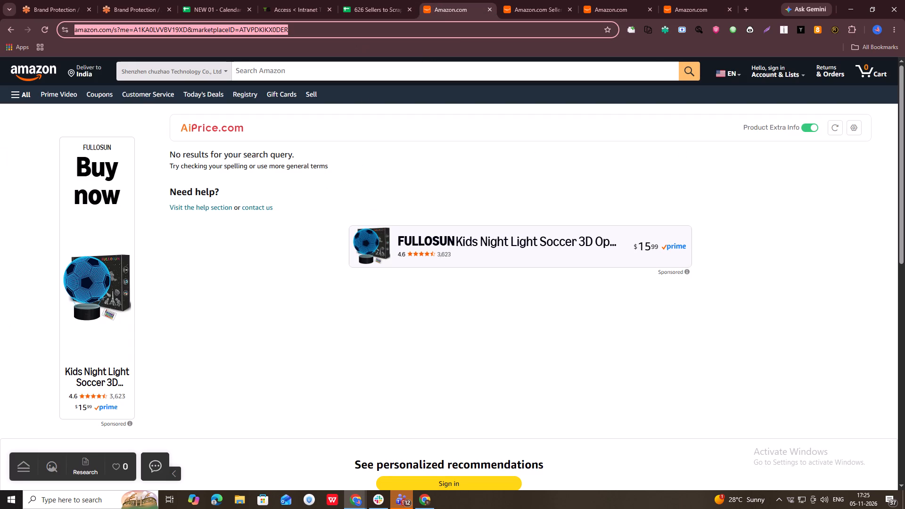
{"action": "left_click", "coordinate": [246, 262]}
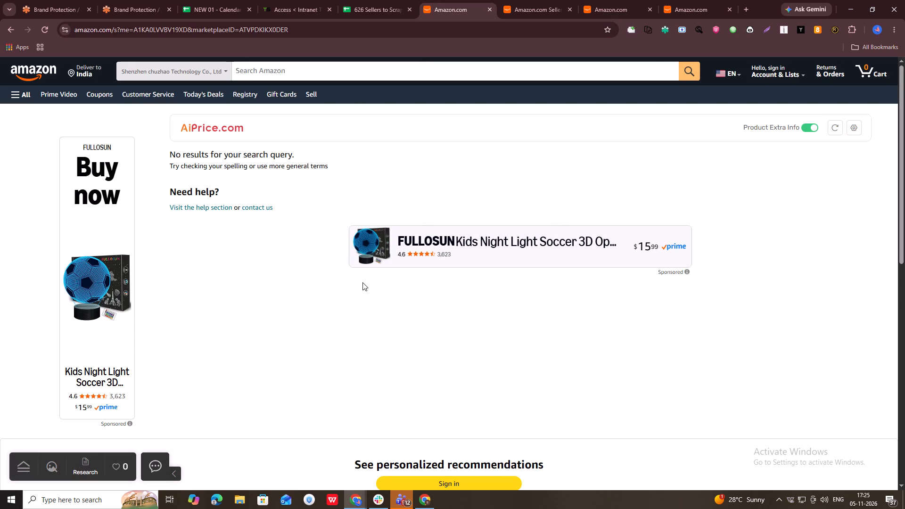
{"action": "left_click", "coordinate": [395, 0]}
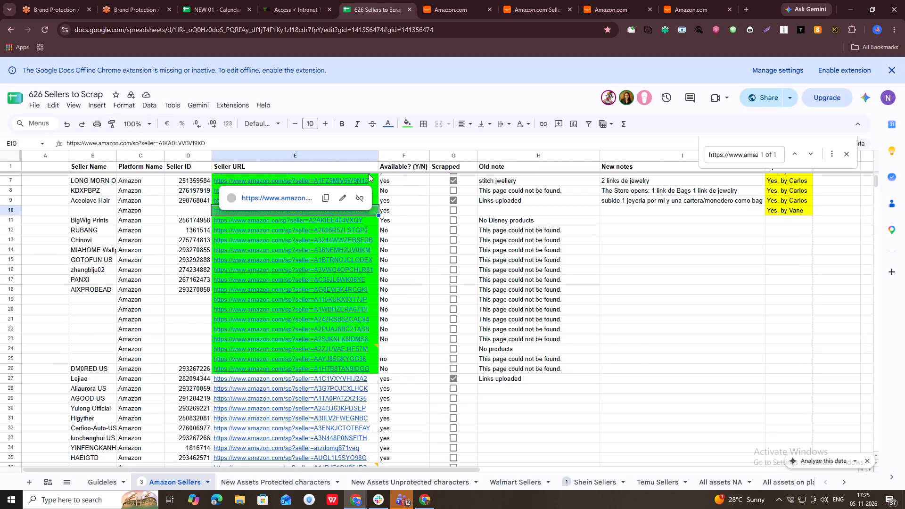
Open the row 36 seller link for A1JBJF1GX86JD2 and close two of the old Amazon tabs beside it.
{"action": "scroll", "coordinate": [389, 344], "scroll_direction": "down", "scroll_amount": 4}
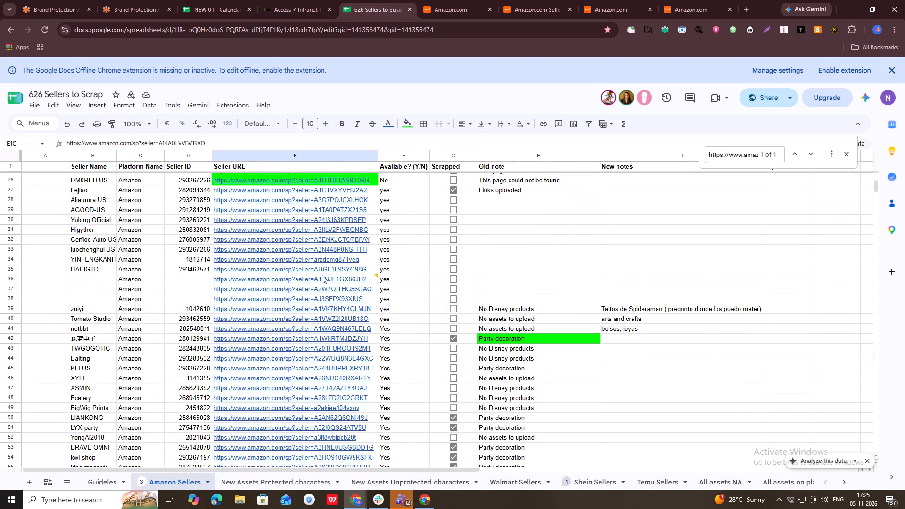
{"action": "left_click", "coordinate": [322, 276]}
{"action": "left_click", "coordinate": [269, 297]}
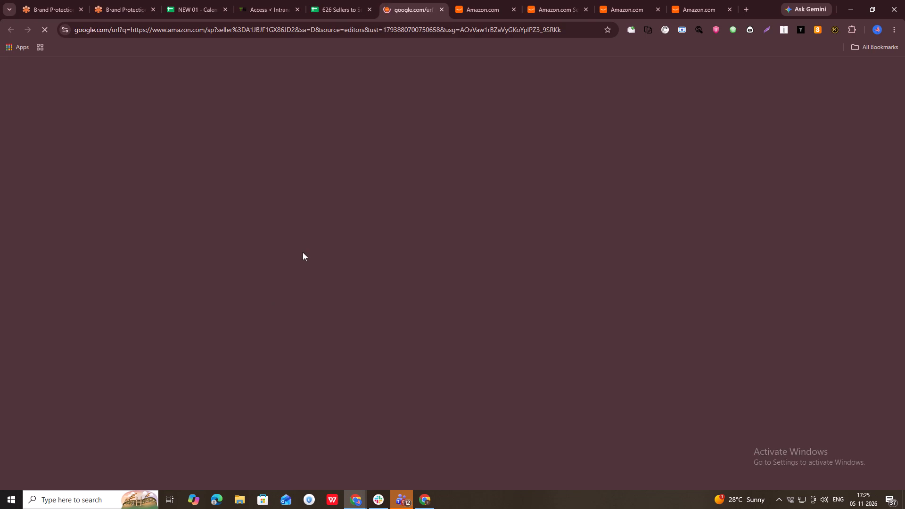
{"action": "middle_click", "coordinate": [476, 0]}
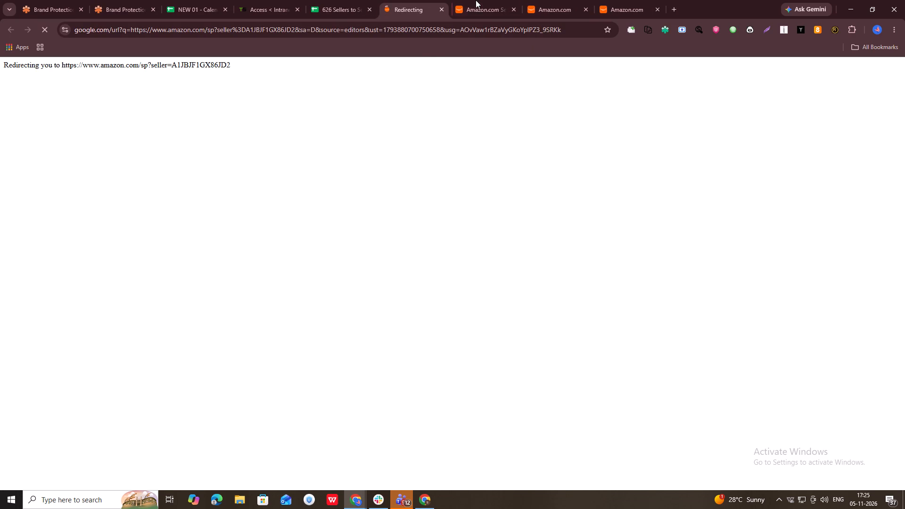
{"action": "middle_click", "coordinate": [476, 0]}
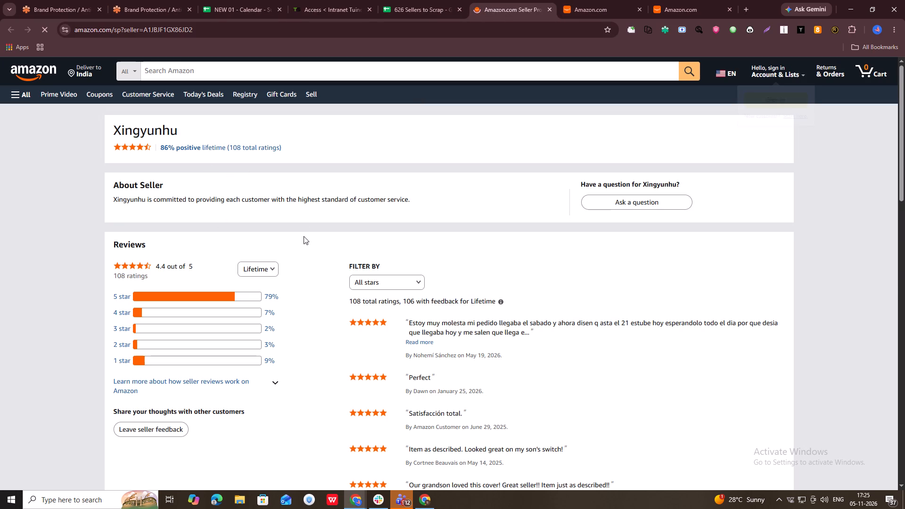
Examine the Xingyunhu seller profile for a storefront or product link, including the A-to-z Guarantee details, and return to its top.
{"action": "scroll", "coordinate": [304, 236], "scroll_direction": "down", "scroll_amount": 7}
{"action": "scroll", "coordinate": [240, 293], "scroll_direction": "down", "scroll_amount": 5}
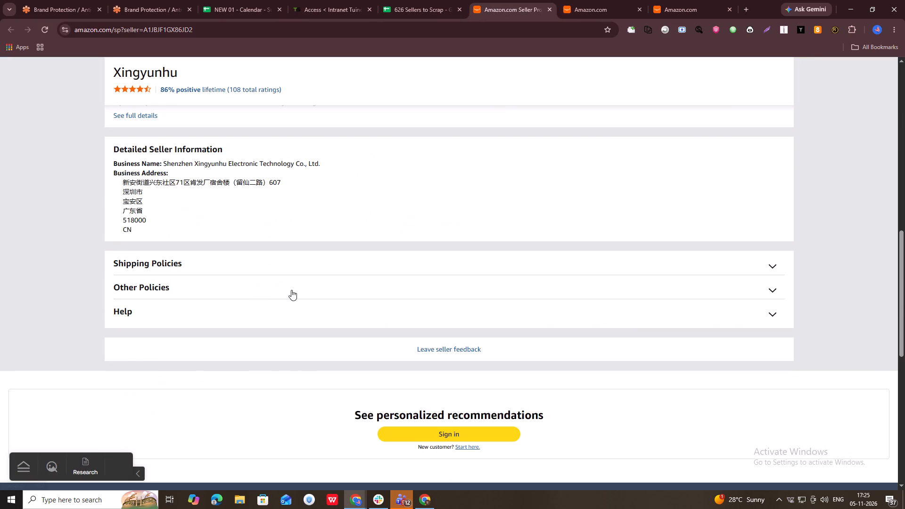
{"action": "scroll", "coordinate": [291, 290], "scroll_direction": "up", "scroll_amount": 5}
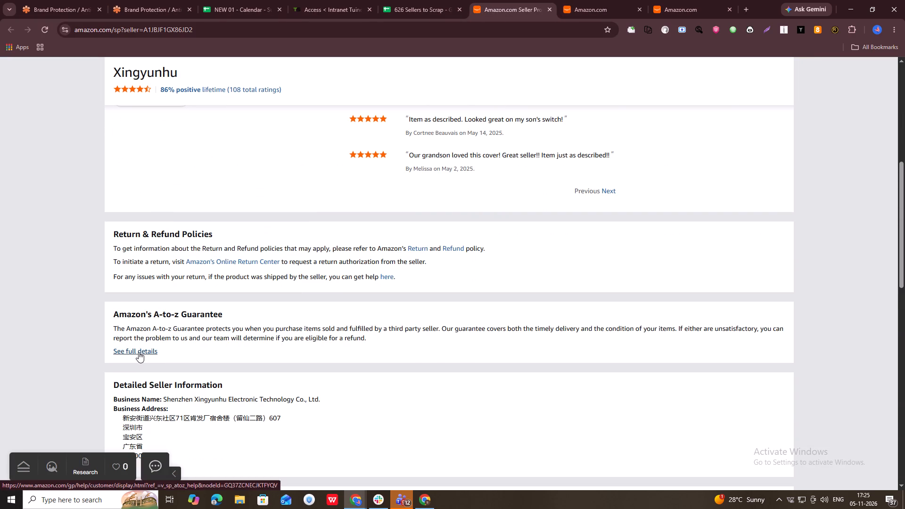
{"action": "left_click", "coordinate": [139, 352]}
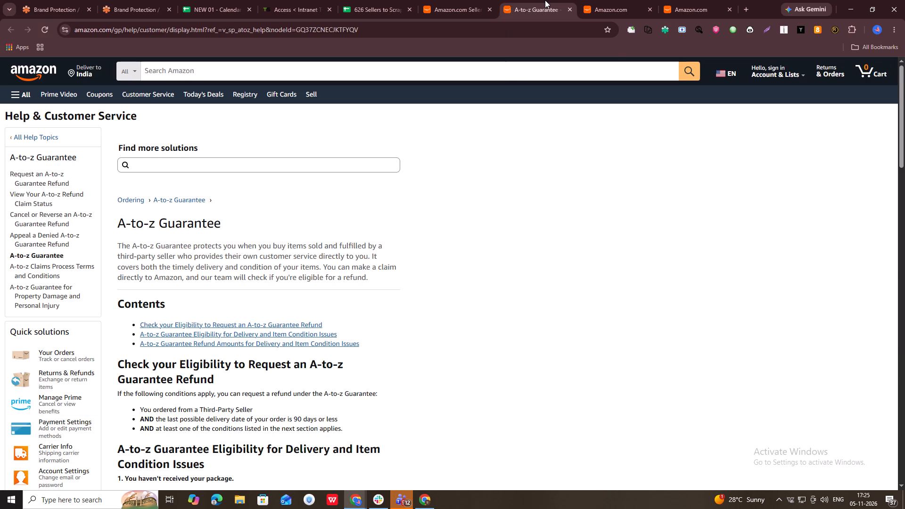
{"action": "middle_click", "coordinate": [545, 0]}
{"action": "scroll", "coordinate": [320, 346], "scroll_direction": "up", "scroll_amount": 7}
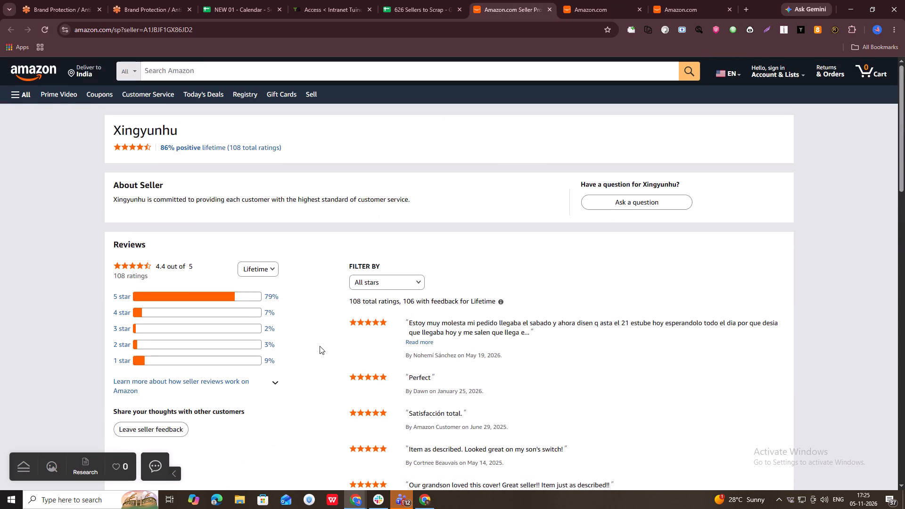
{"action": "scroll", "coordinate": [320, 346], "scroll_direction": "up", "scroll_amount": 5}
Start a screen capture of the Xingyunhu seller profile page.
{"action": "key", "text": "shift+super+s"}
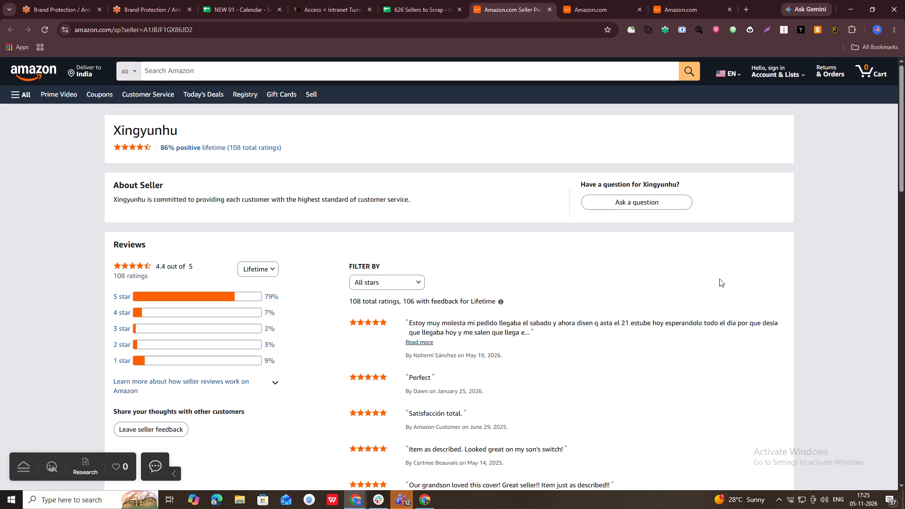
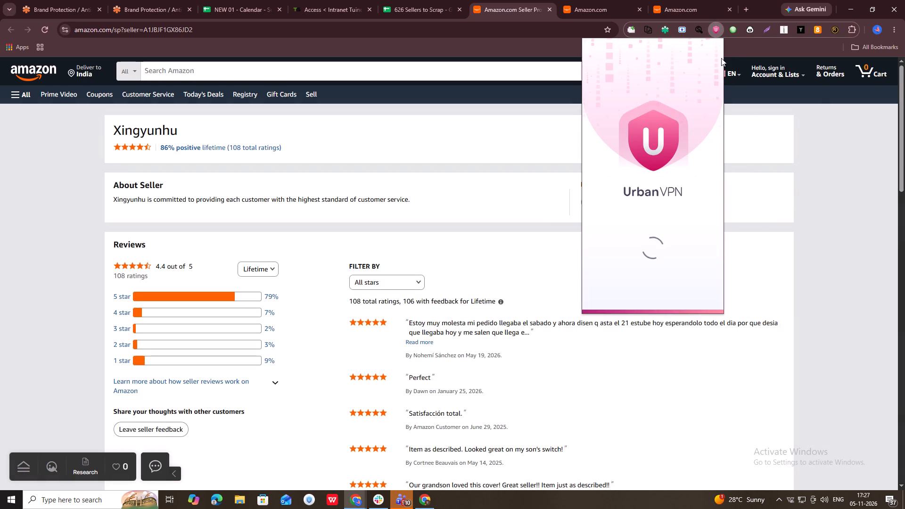
Dismiss the Urban VPN popup covering the Xingyunhu seller profile page.
{"action": "left_click", "coordinate": [841, 148]}
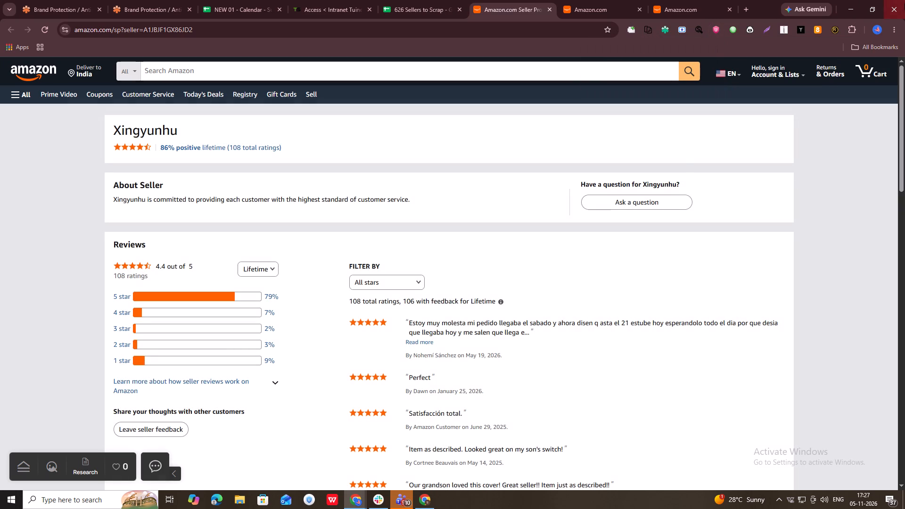
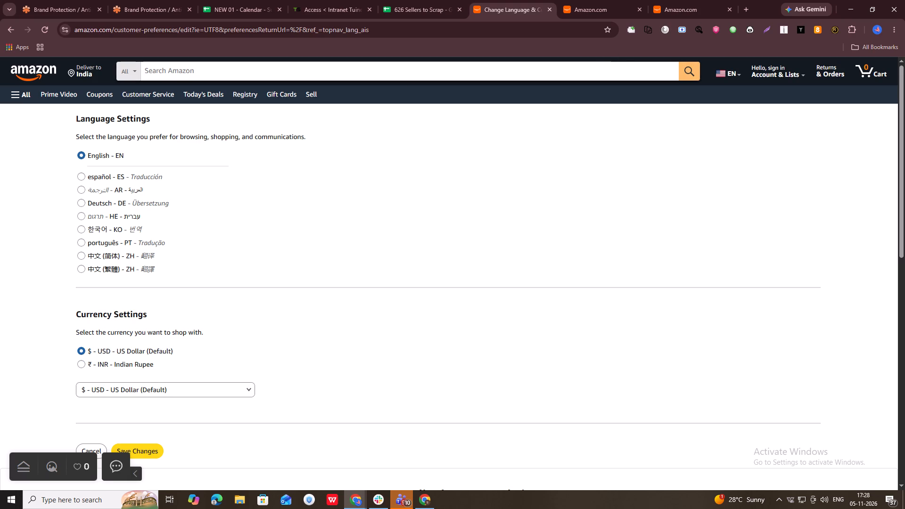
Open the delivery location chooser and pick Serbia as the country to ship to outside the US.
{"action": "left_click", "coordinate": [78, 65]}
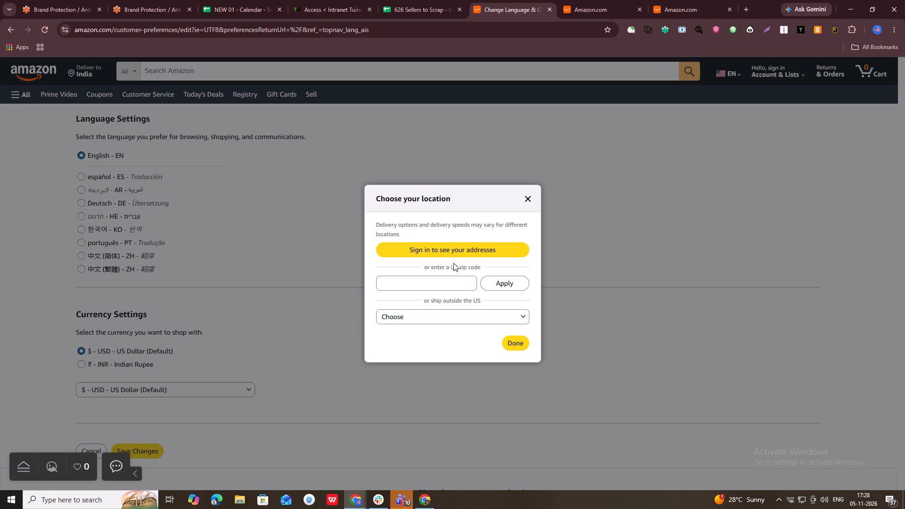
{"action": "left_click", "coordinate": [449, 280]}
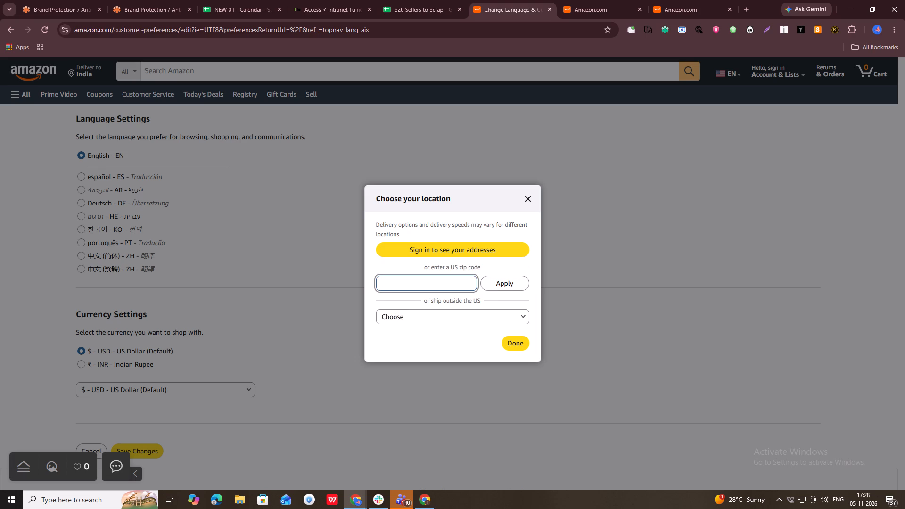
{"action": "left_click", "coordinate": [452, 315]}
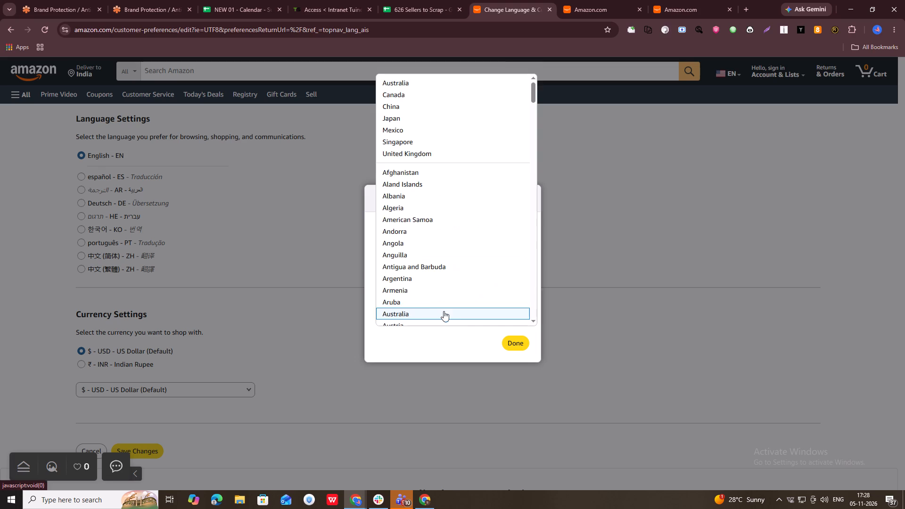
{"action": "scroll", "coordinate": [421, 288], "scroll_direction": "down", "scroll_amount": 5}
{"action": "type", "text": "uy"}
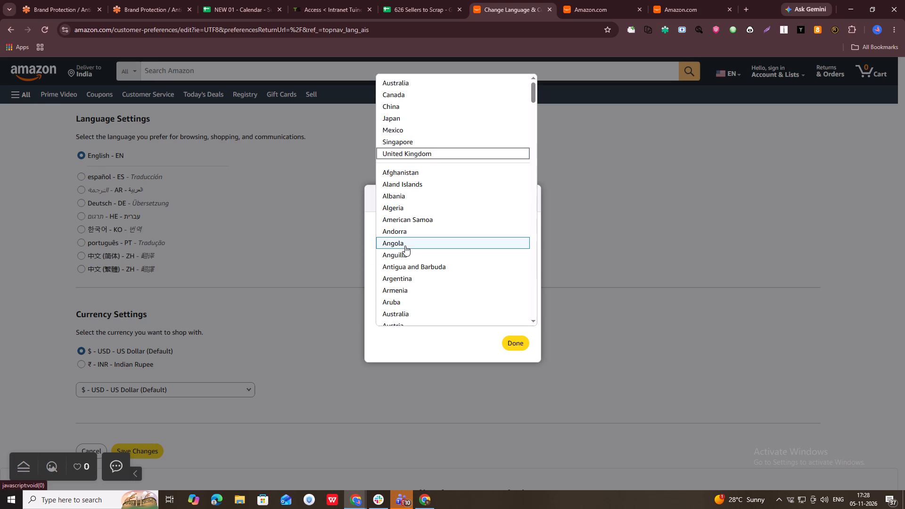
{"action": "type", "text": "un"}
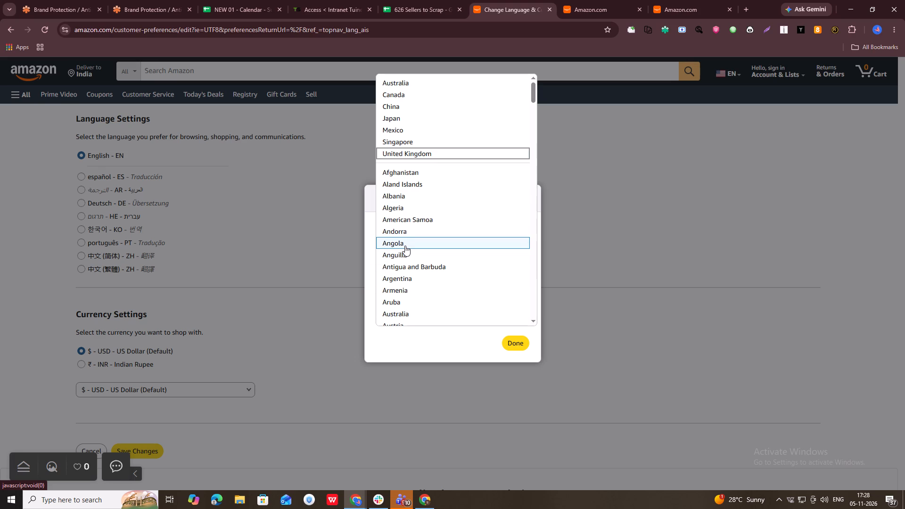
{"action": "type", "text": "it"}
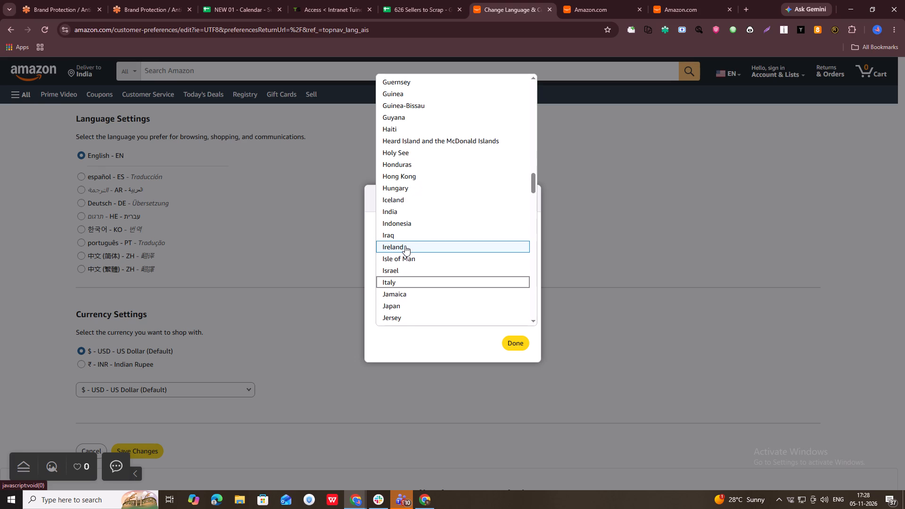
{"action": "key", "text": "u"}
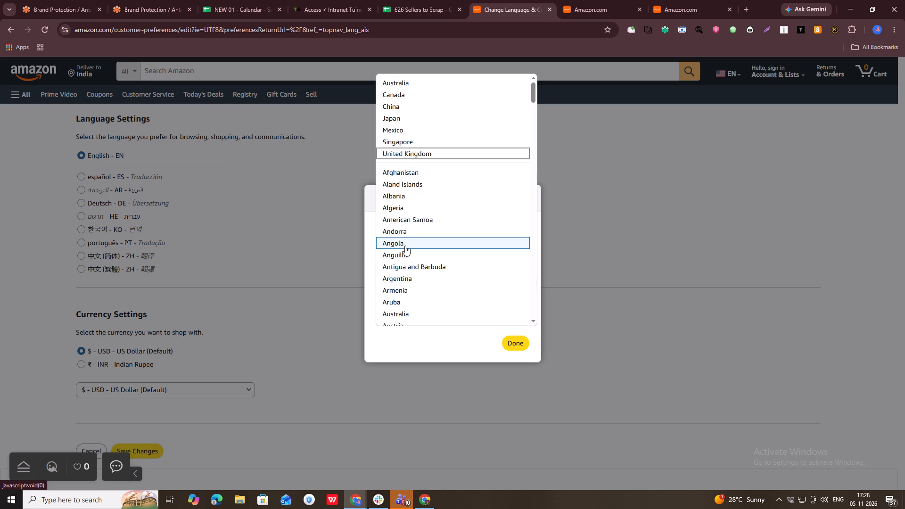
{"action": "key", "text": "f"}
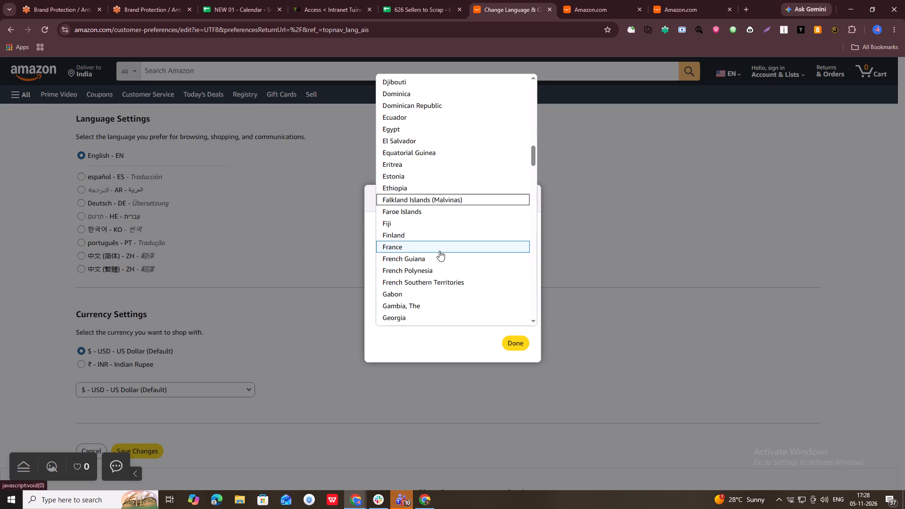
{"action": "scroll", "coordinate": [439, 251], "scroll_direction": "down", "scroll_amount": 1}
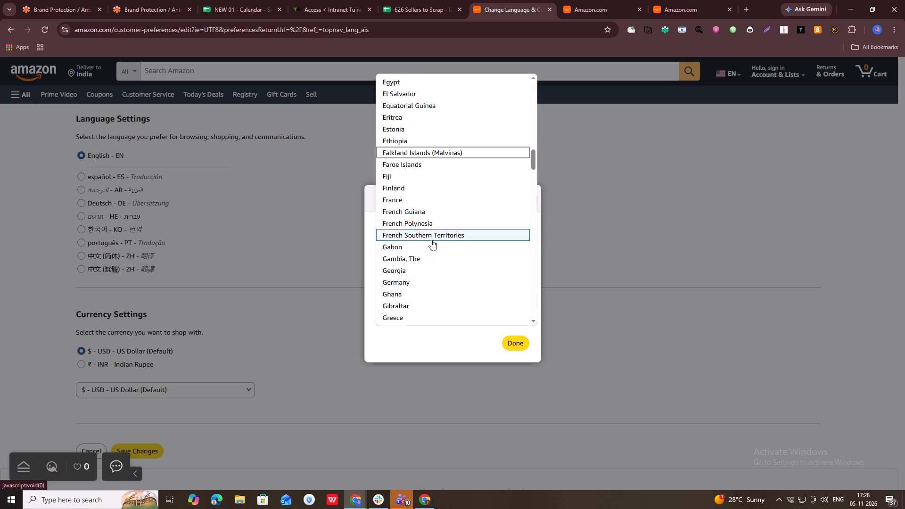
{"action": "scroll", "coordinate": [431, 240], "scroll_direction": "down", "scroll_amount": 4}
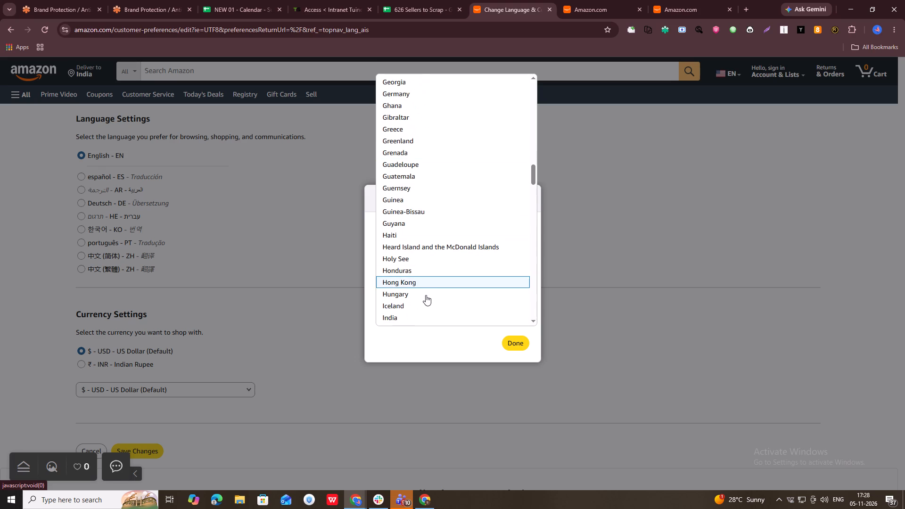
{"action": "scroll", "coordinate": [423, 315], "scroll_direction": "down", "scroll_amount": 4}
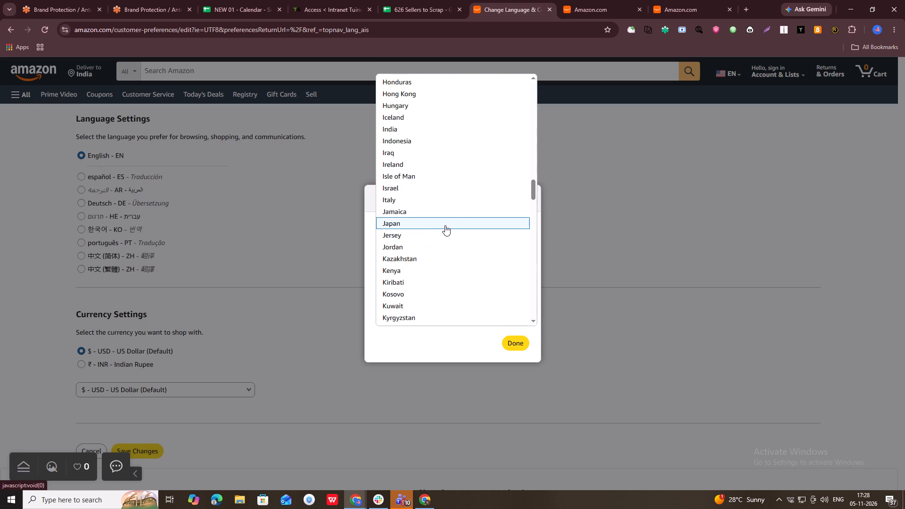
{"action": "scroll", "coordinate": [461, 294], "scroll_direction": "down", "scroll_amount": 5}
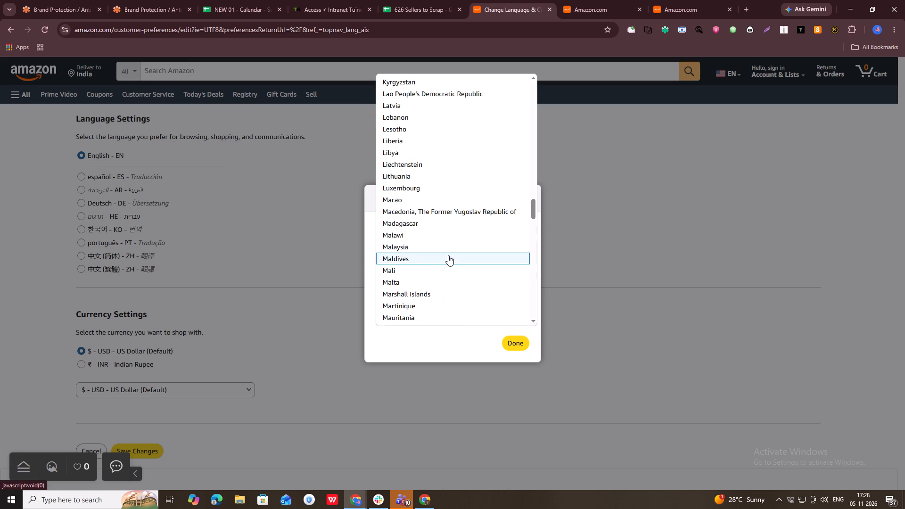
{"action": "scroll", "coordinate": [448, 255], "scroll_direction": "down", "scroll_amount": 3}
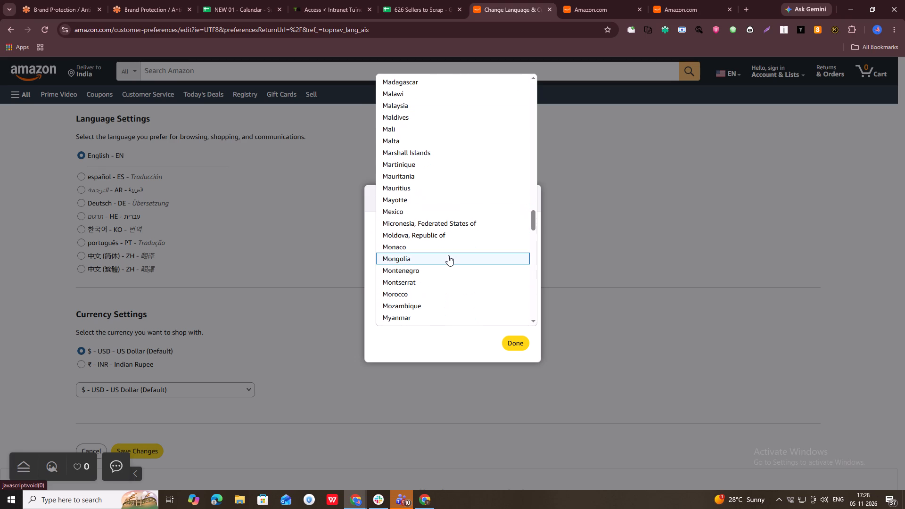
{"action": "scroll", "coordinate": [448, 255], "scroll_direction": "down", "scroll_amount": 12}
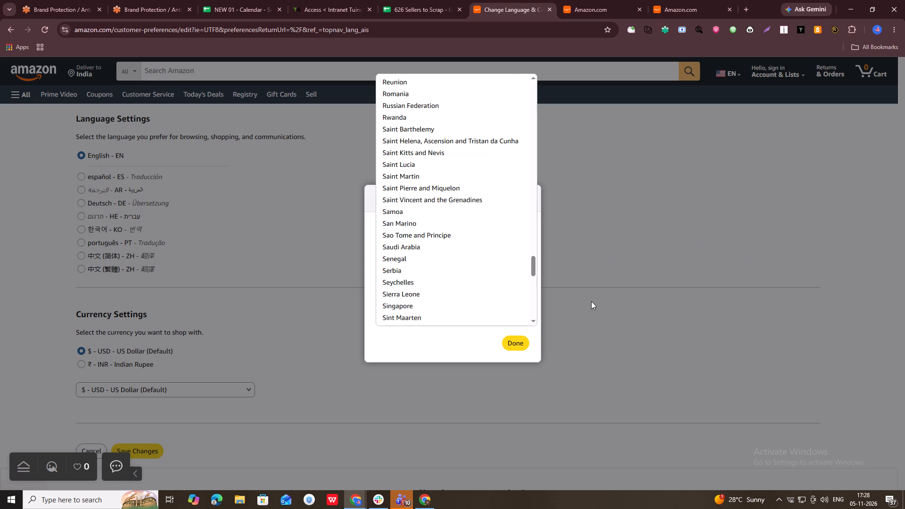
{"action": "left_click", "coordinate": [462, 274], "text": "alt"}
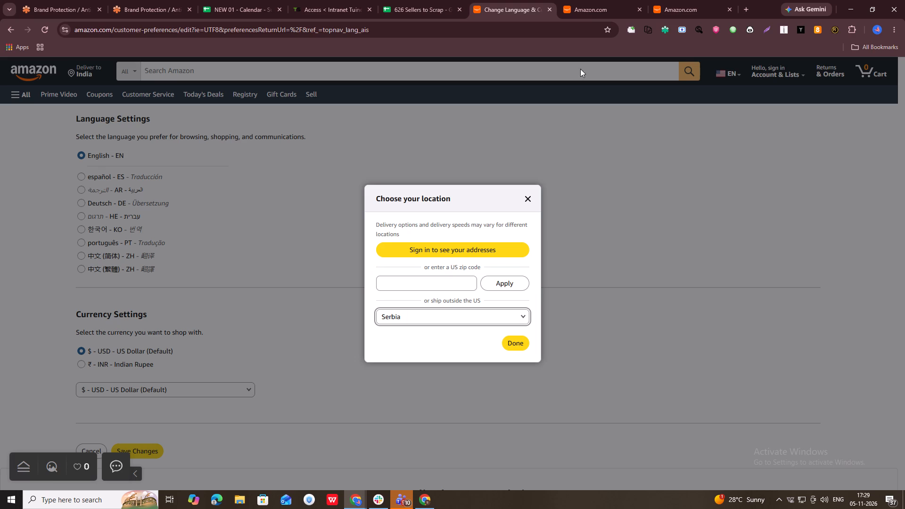
Look up Serbia on Google, close the results window and return to Amazon's delivery location chooser.
{"action": "left_click", "coordinate": [749, 6]}
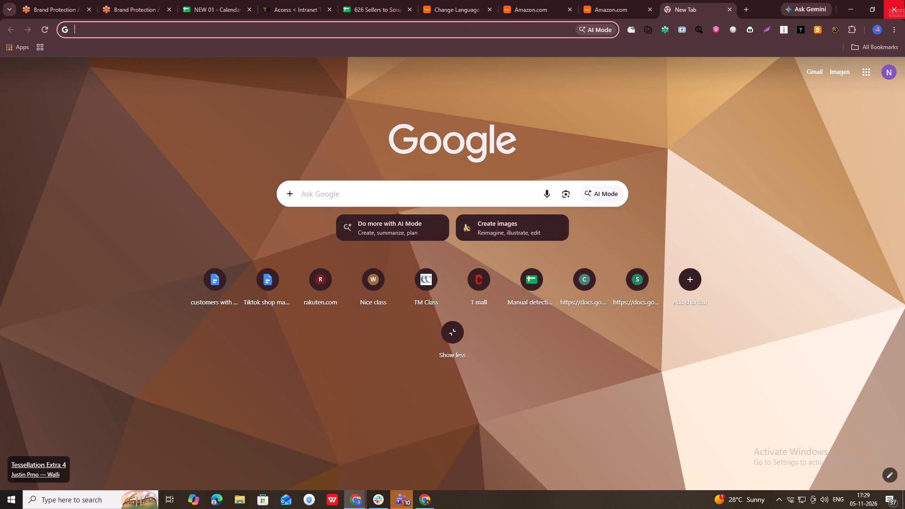
{"action": "key", "text": "ctrl+c"}
{"action": "key", "text": "ctrl+v"}
{"action": "key", "text": "shift+Return"}
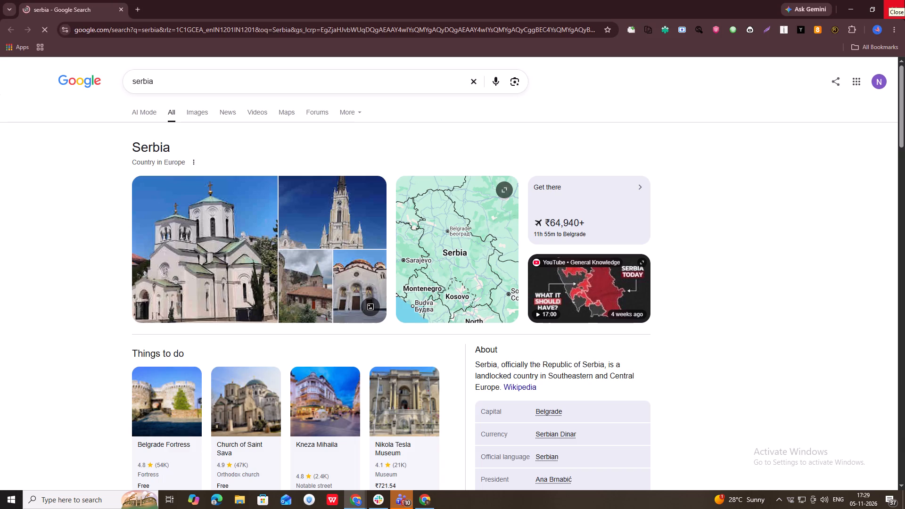
{"action": "right_click_drag", "start_coordinate": [904, 508], "coordinate": [843, 474]}
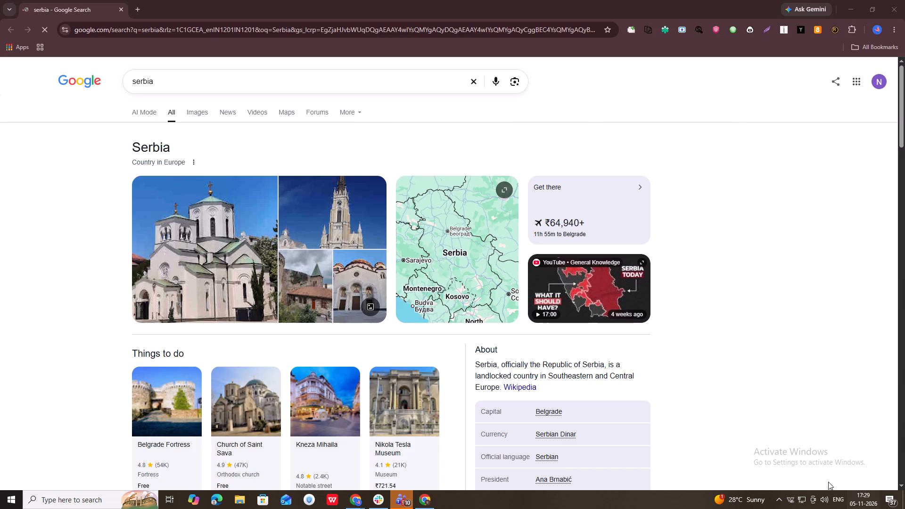
{"action": "middle_click", "coordinate": [89, 0]}
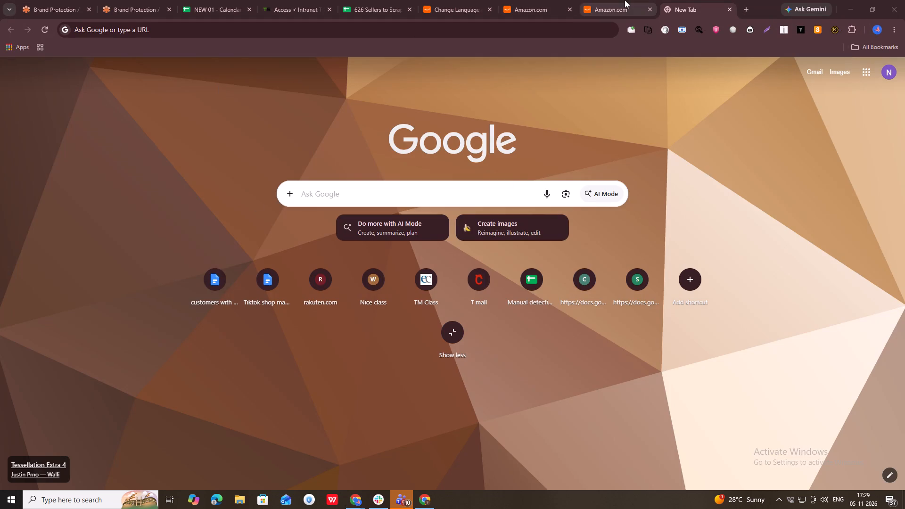
{"action": "left_click", "coordinate": [515, 0]}
{"action": "left_click", "coordinate": [461, 0]}
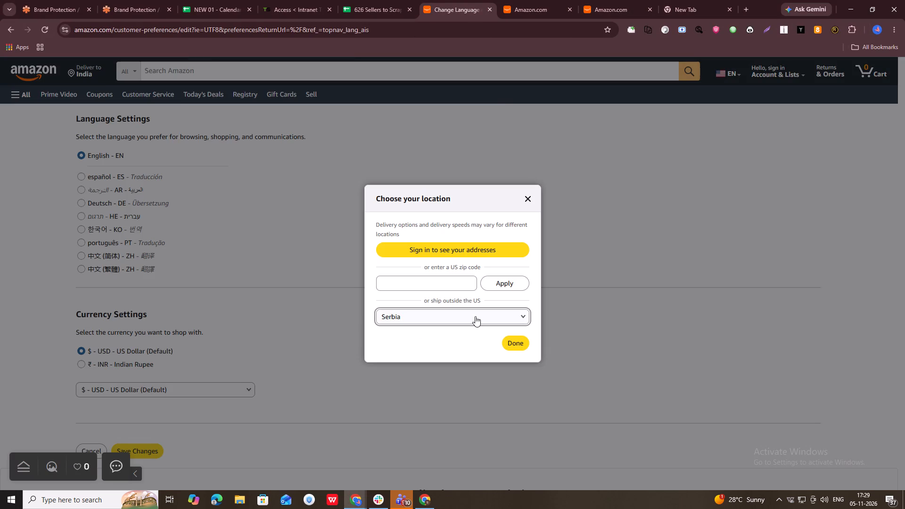
Set the delivery location to United States Minor Outlying Islands, apply it and reload the language settings page.
{"action": "left_click", "coordinate": [475, 317]}
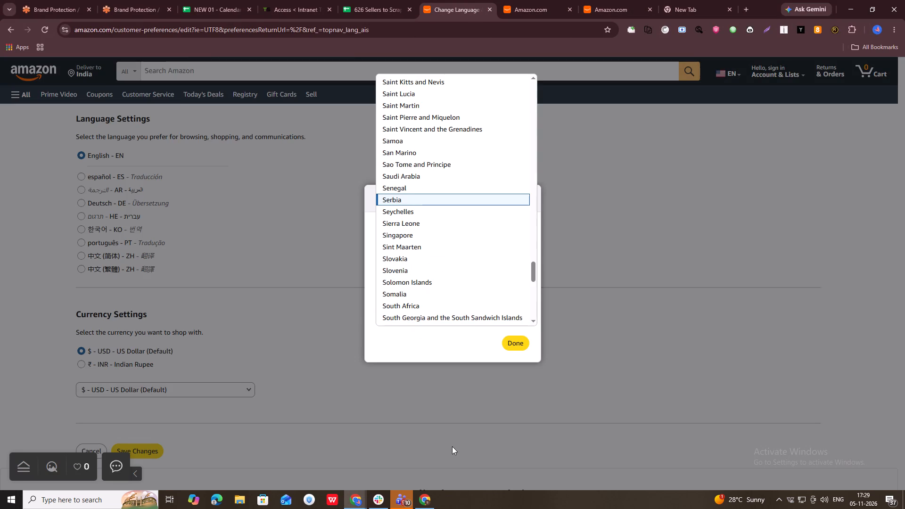
{"action": "key", "text": "u"}
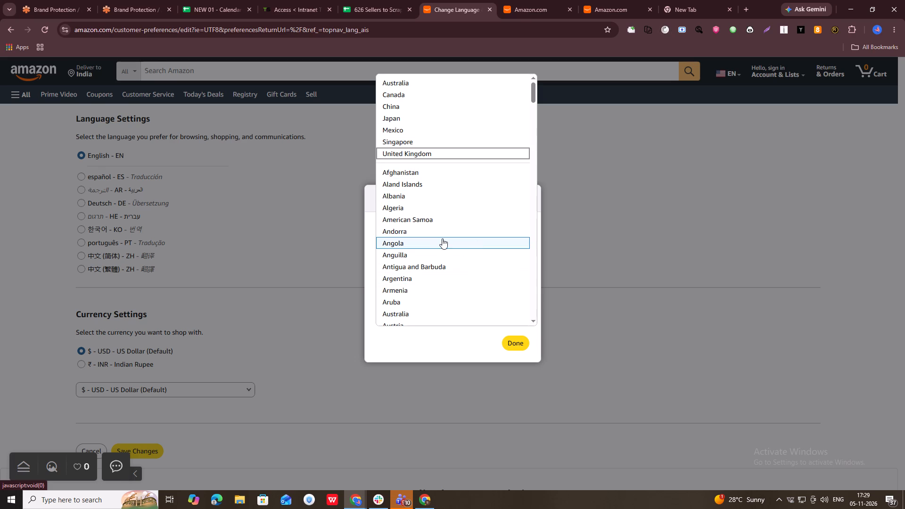
{"action": "scroll", "coordinate": [440, 242], "scroll_direction": "down", "scroll_amount": 8}
{"action": "scroll", "coordinate": [428, 233], "scroll_direction": "down", "scroll_amount": 19}
{"action": "scroll", "coordinate": [433, 239], "scroll_direction": "down", "scroll_amount": 16}
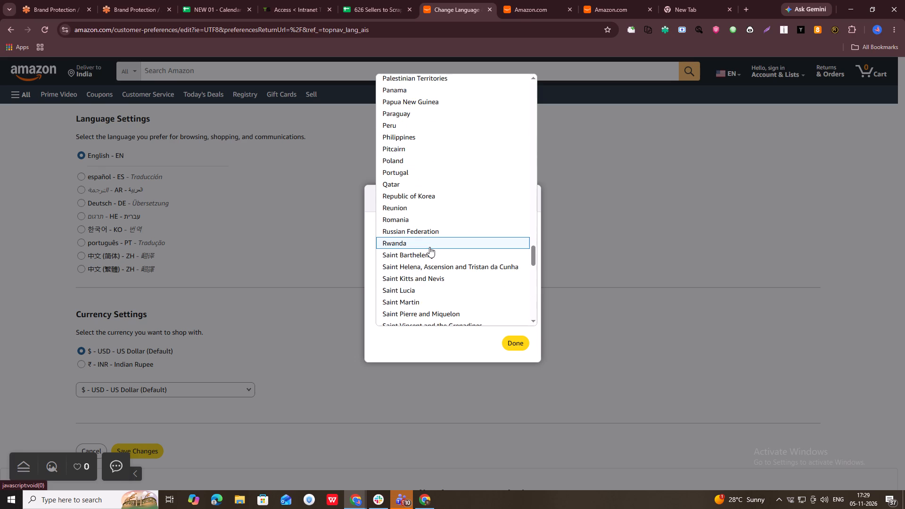
{"action": "scroll", "coordinate": [429, 246], "scroll_direction": "down", "scroll_amount": 14}
{"action": "scroll", "coordinate": [428, 238], "scroll_direction": "down", "scroll_amount": 15}
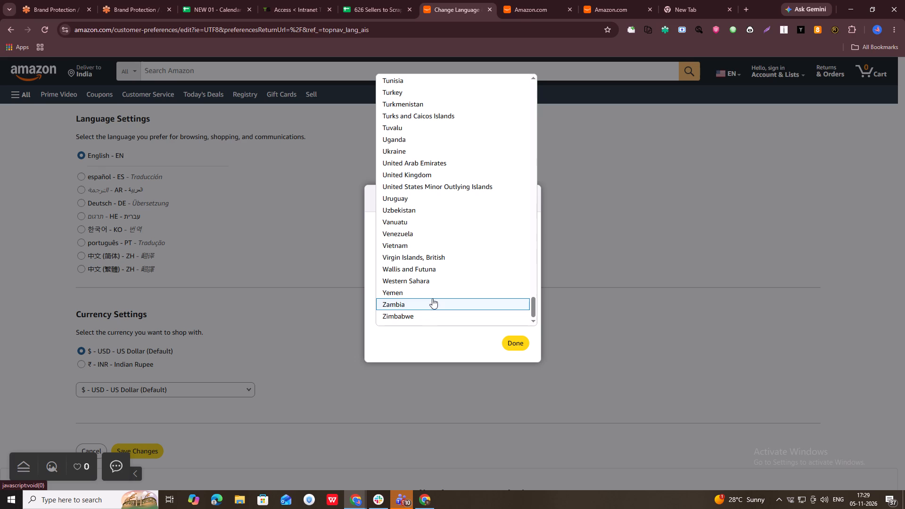
{"action": "left_click", "coordinate": [423, 185]}
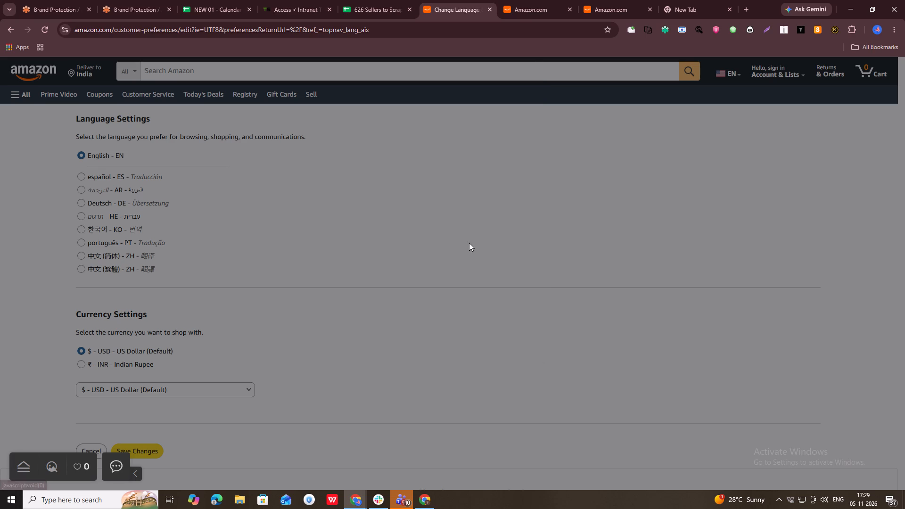
{"action": "left_click", "coordinate": [495, 313]}
{"action": "left_click", "coordinate": [496, 316]}
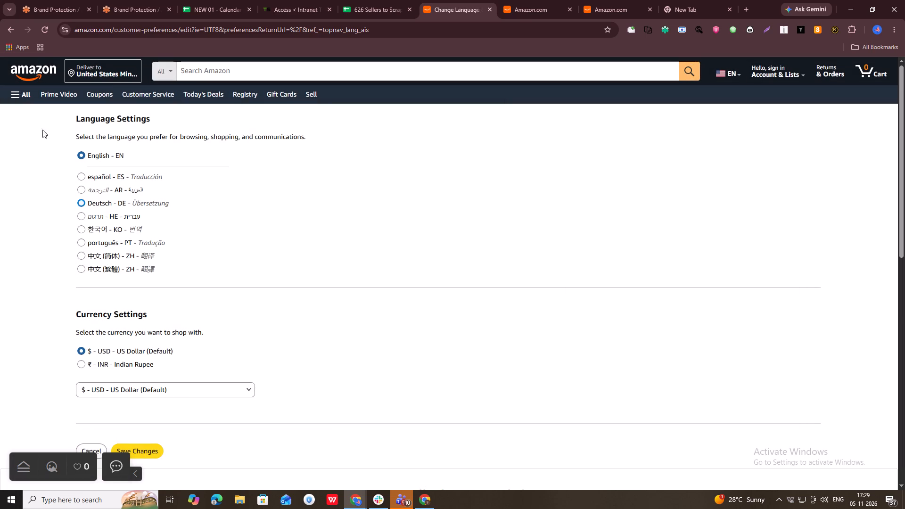
{"action": "left_click", "coordinate": [46, 32]}
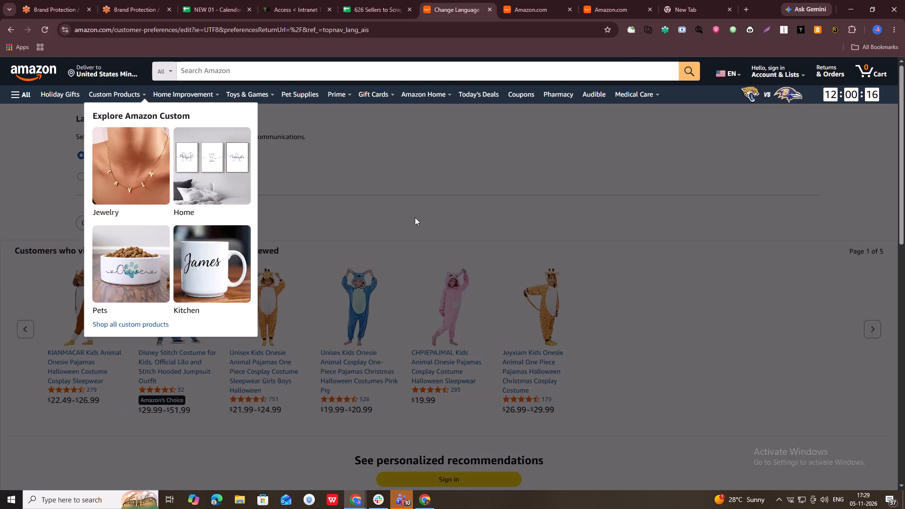
Save the language settings with English - EN selected to return to the Xingyunhu seller profile.
{"action": "left_click", "coordinate": [436, 182]}
{"action": "scroll", "coordinate": [430, 214], "scroll_direction": "down", "scroll_amount": 5}
{"action": "scroll", "coordinate": [428, 244], "scroll_direction": "up", "scroll_amount": 7}
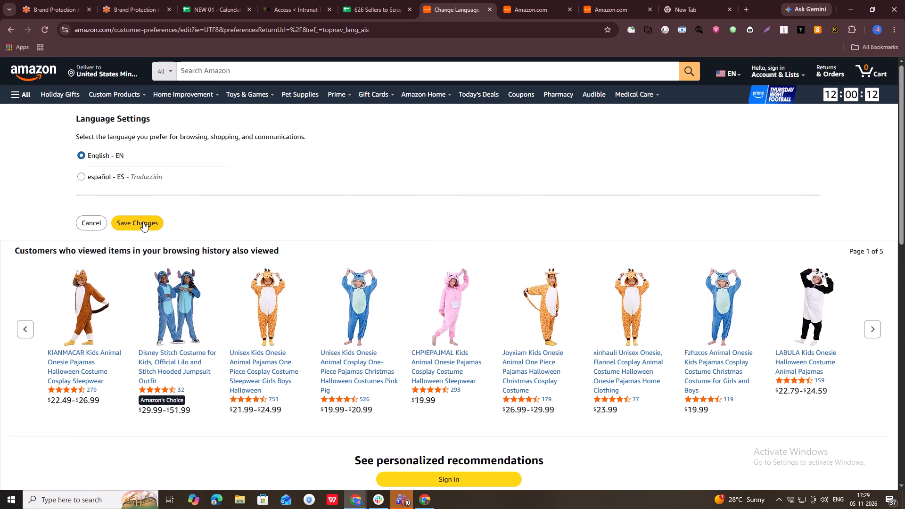
{"action": "left_click", "coordinate": [142, 222]}
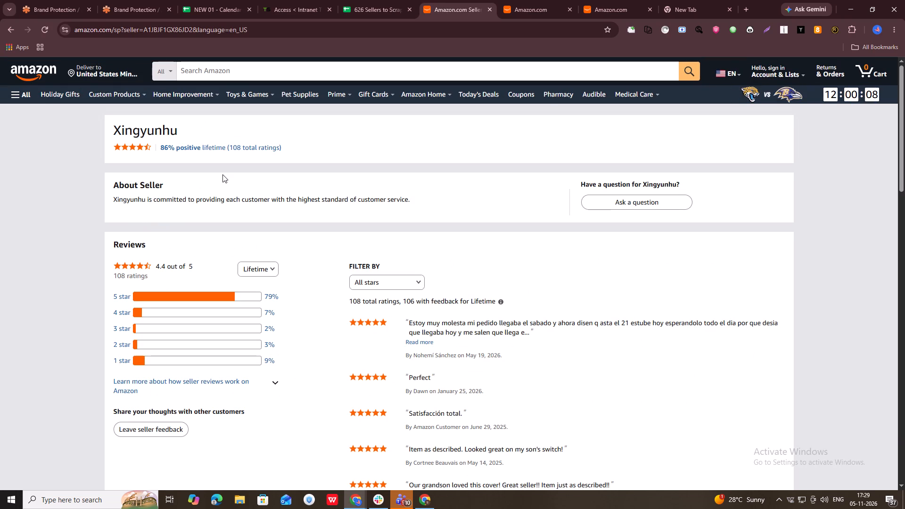
Examine the Xingyunhu seller profile for reviews, policies, seller details and any available products.
{"action": "scroll", "coordinate": [198, 199], "scroll_direction": "down", "scroll_amount": 18}
{"action": "scroll", "coordinate": [197, 222], "scroll_direction": "up", "scroll_amount": 2}
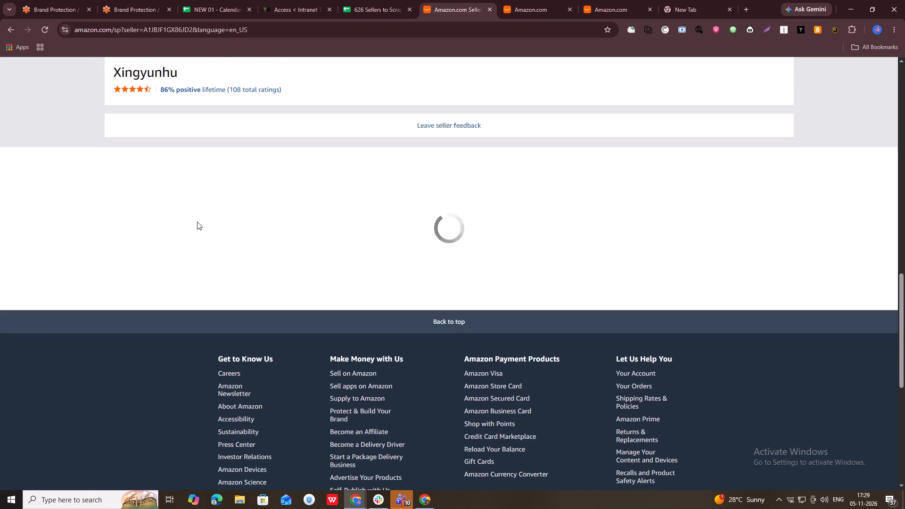
{"action": "scroll", "coordinate": [197, 222], "scroll_direction": "up", "scroll_amount": 11}
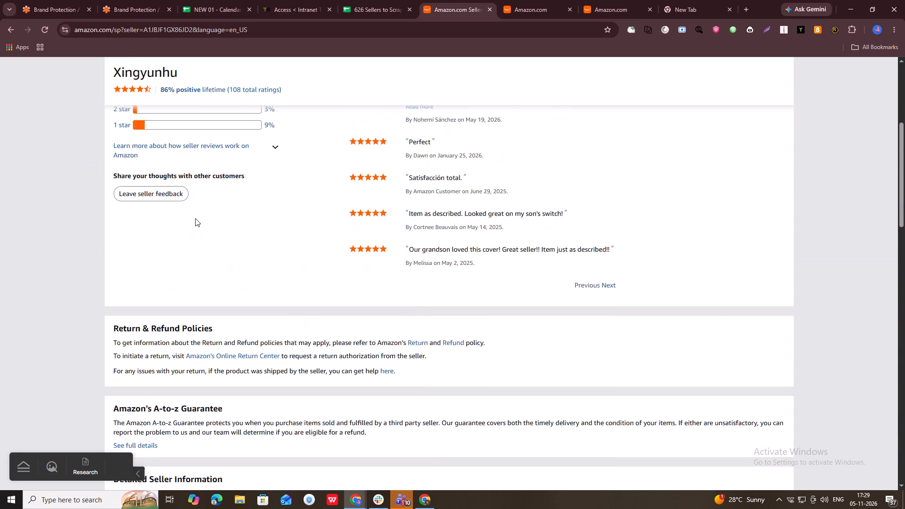
{"action": "scroll", "coordinate": [195, 218], "scroll_direction": "down", "scroll_amount": 1}
{"action": "scroll", "coordinate": [195, 218], "scroll_direction": "up", "scroll_amount": 1}
{"action": "scroll", "coordinate": [195, 218], "scroll_direction": "down", "scroll_amount": 9}
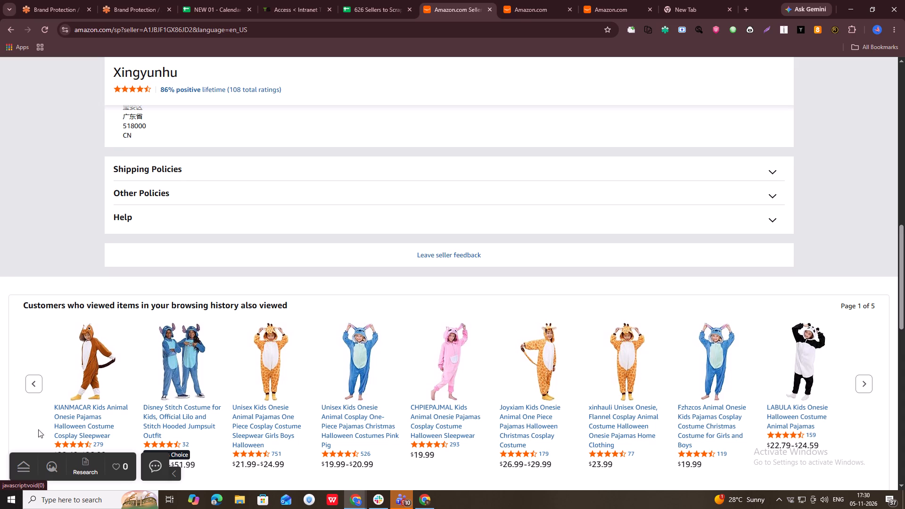
Return to the 626 Sellers to Scrap sheet and reopen the seller link in cell E36.
{"action": "left_click", "coordinate": [373, 0]}
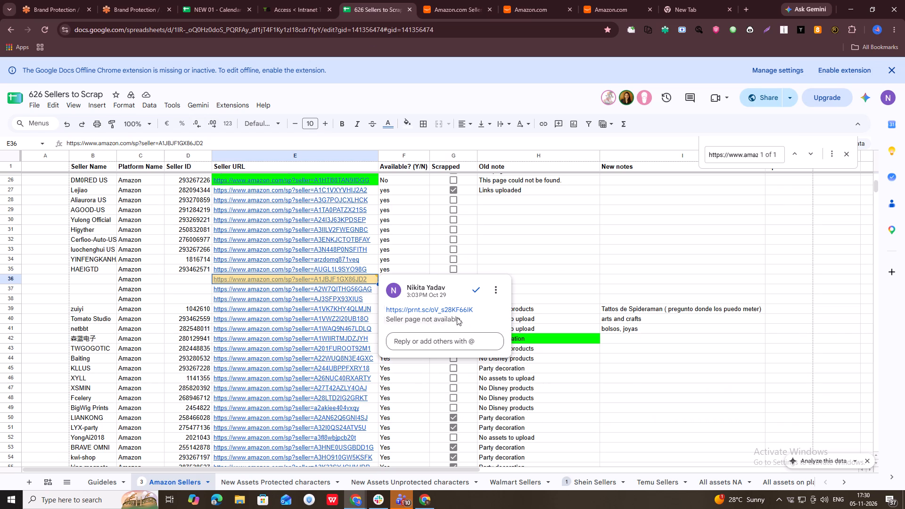
{"action": "left_click", "coordinate": [542, 275]}
{"action": "left_click", "coordinate": [337, 279]}
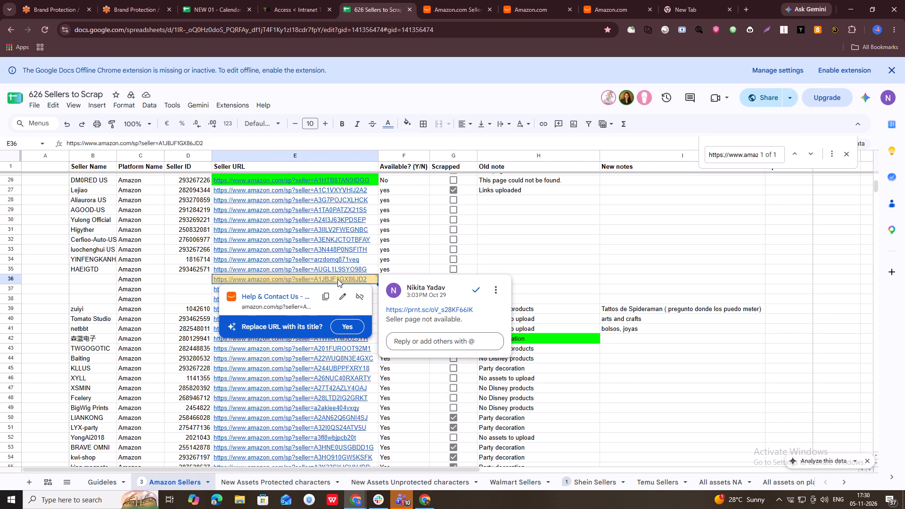
{"action": "left_click", "coordinate": [279, 297]}
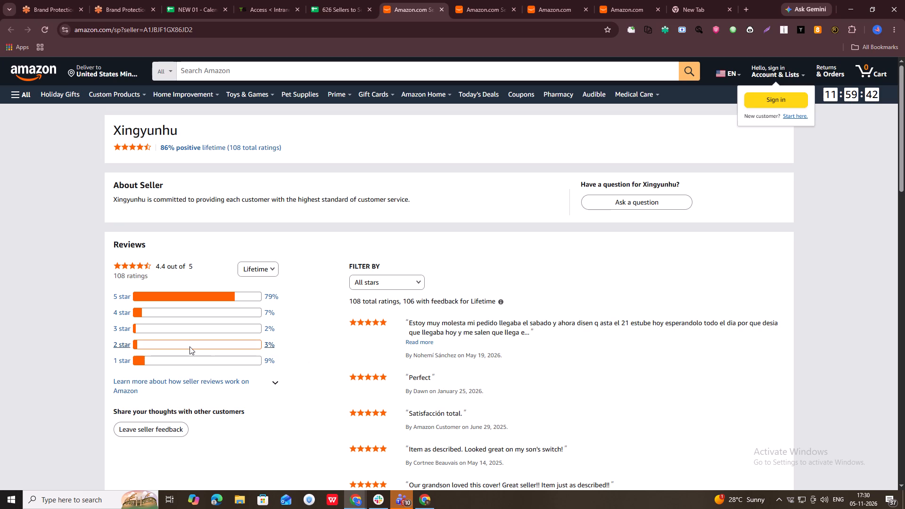
Examine the Xingyunhu seller profile, expanding its Help, Other Policies and Shipping Policies sections to look for product listings.
{"action": "scroll", "coordinate": [189, 346], "scroll_direction": "down", "scroll_amount": 6}
{"action": "scroll", "coordinate": [278, 346], "scroll_direction": "down", "scroll_amount": 5}
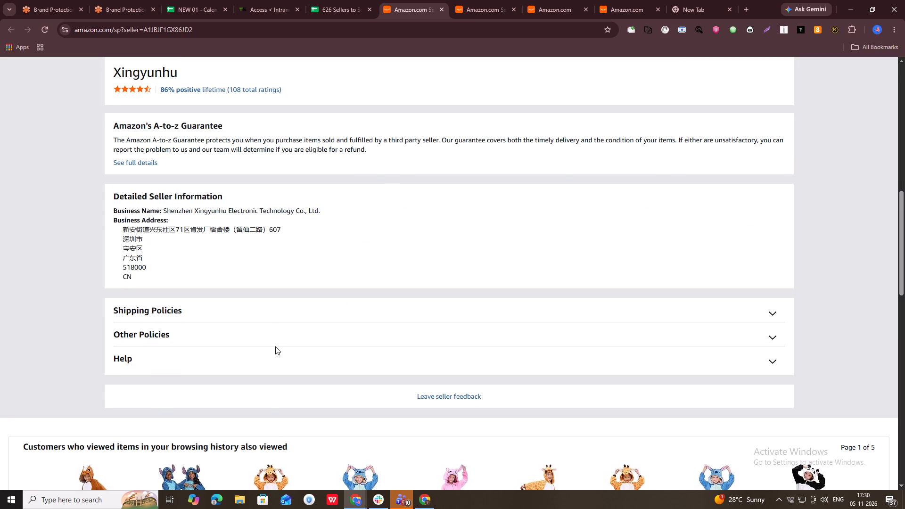
{"action": "left_click", "coordinate": [773, 362]}
{"action": "scroll", "coordinate": [753, 369], "scroll_direction": "up", "scroll_amount": 4}
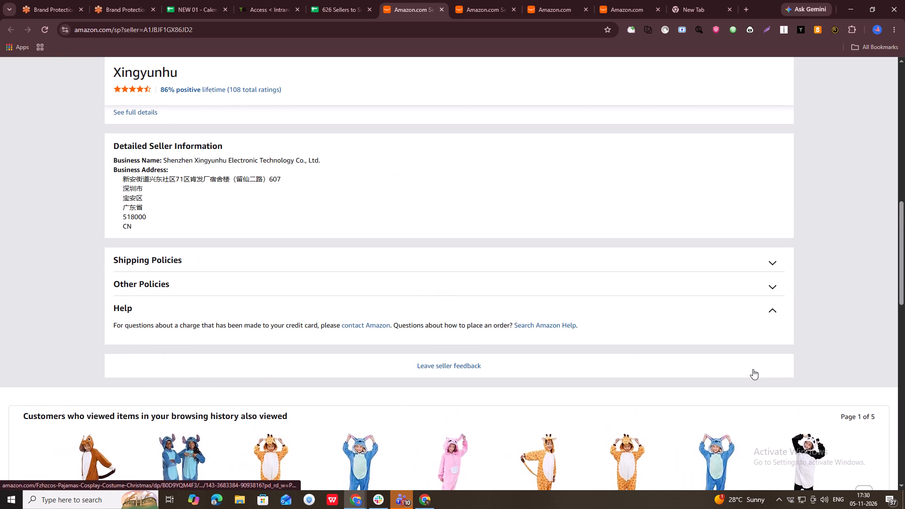
{"action": "left_click", "coordinate": [774, 288]}
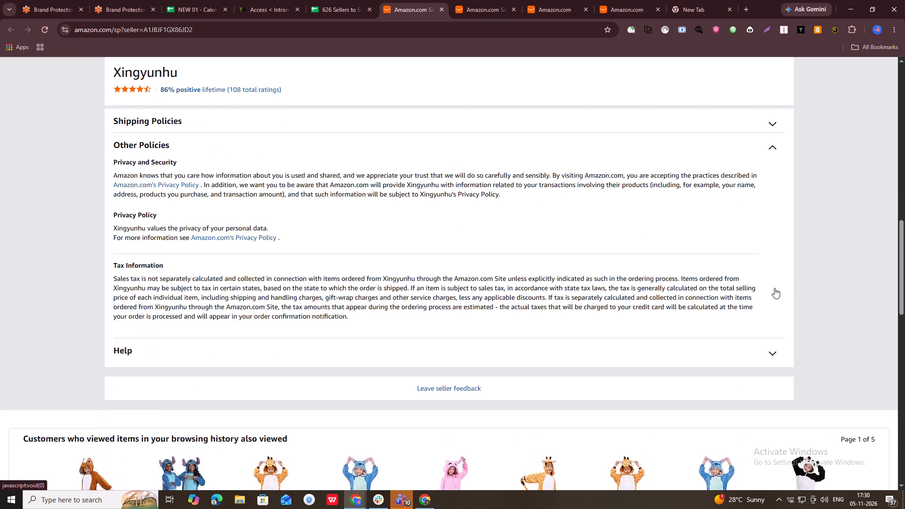
{"action": "scroll", "coordinate": [738, 299], "scroll_direction": "up", "scroll_amount": 4}
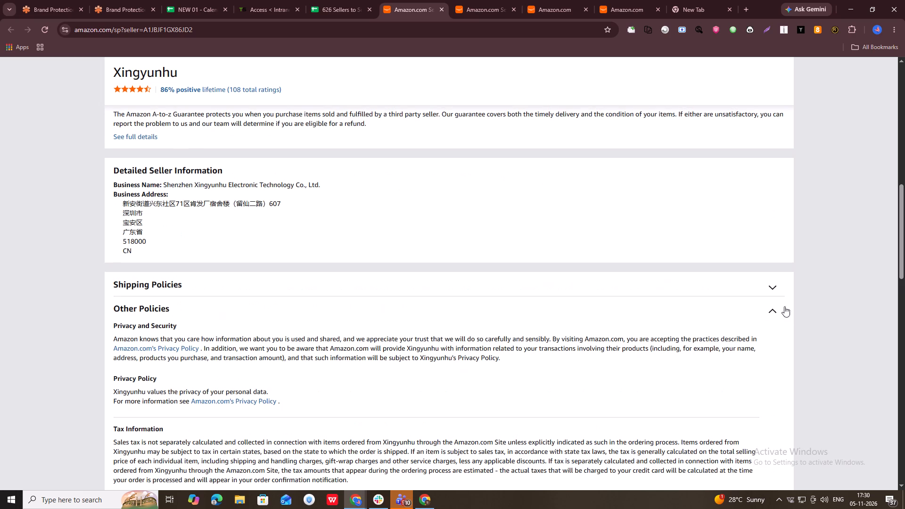
{"action": "left_click", "coordinate": [775, 287]}
{"action": "scroll", "coordinate": [757, 314], "scroll_direction": "up", "scroll_amount": 1}
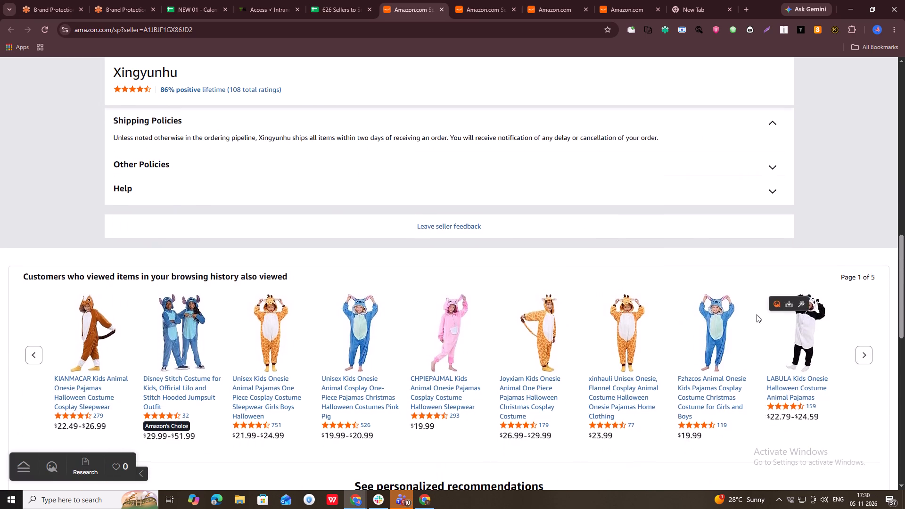
{"action": "scroll", "coordinate": [757, 314], "scroll_direction": "up", "scroll_amount": 2}
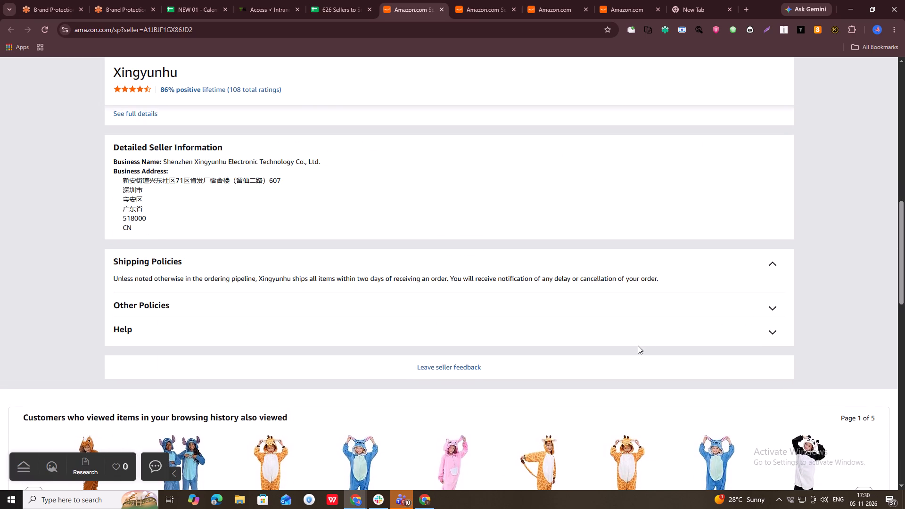
{"action": "scroll", "coordinate": [591, 368], "scroll_direction": "up", "scroll_amount": 4}
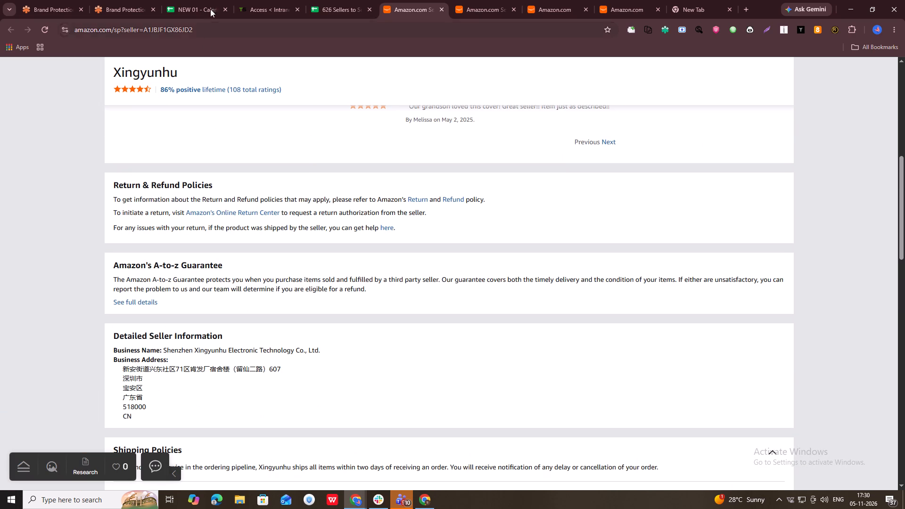
Open the EZ Charm seller link in cell E4 of the 626 Sellers to Scrap sheet and examine its profile for products.
{"action": "left_click", "coordinate": [331, 0]}
{"action": "scroll", "coordinate": [677, 318], "scroll_direction": "up", "scroll_amount": 5}
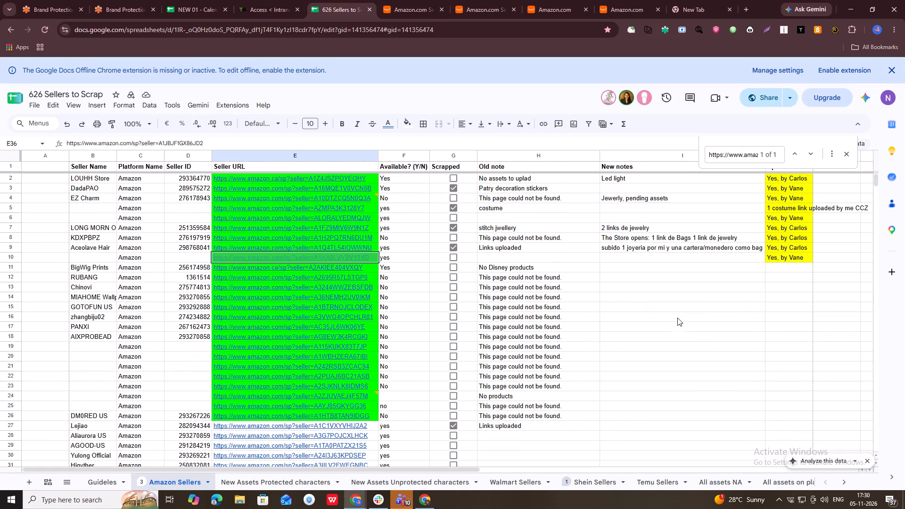
{"action": "scroll", "coordinate": [677, 318], "scroll_direction": "up", "scroll_amount": 6}
{"action": "left_click", "coordinate": [325, 198]}
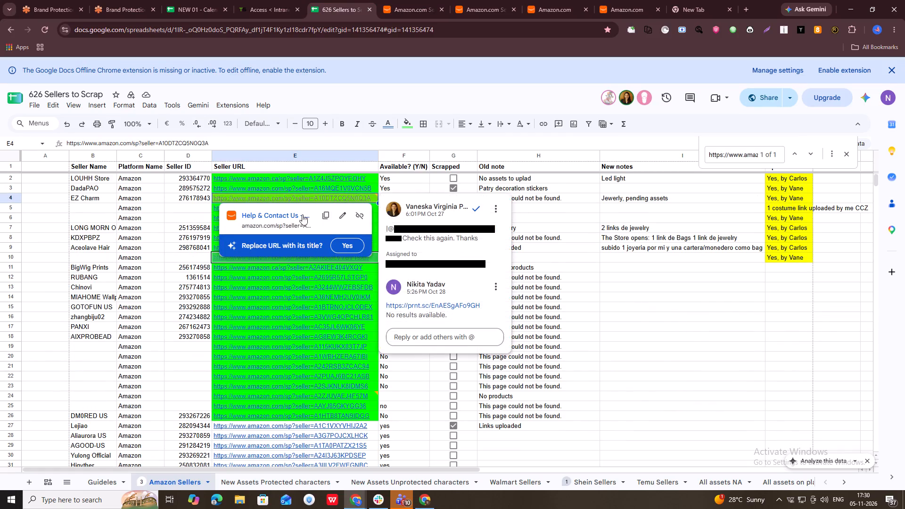
{"action": "left_click", "coordinate": [280, 216]}
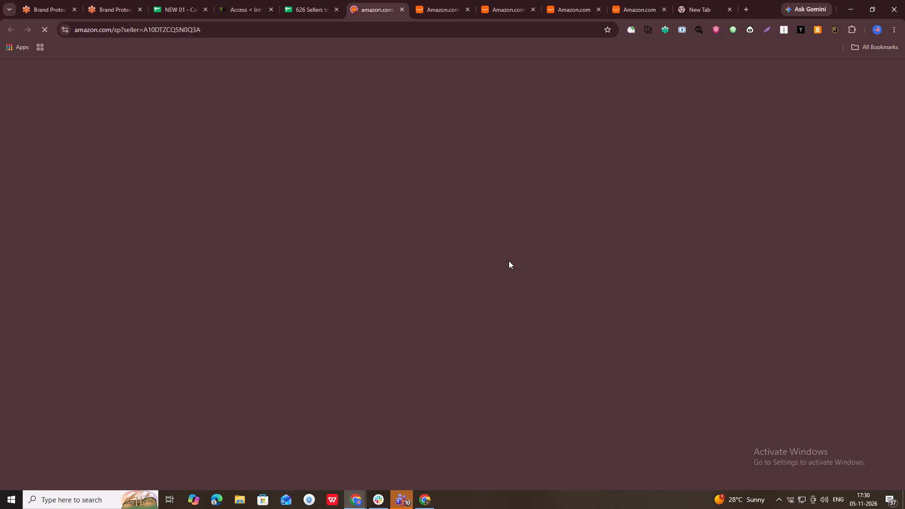
{"action": "scroll", "coordinate": [444, 284], "scroll_direction": "down", "scroll_amount": 4}
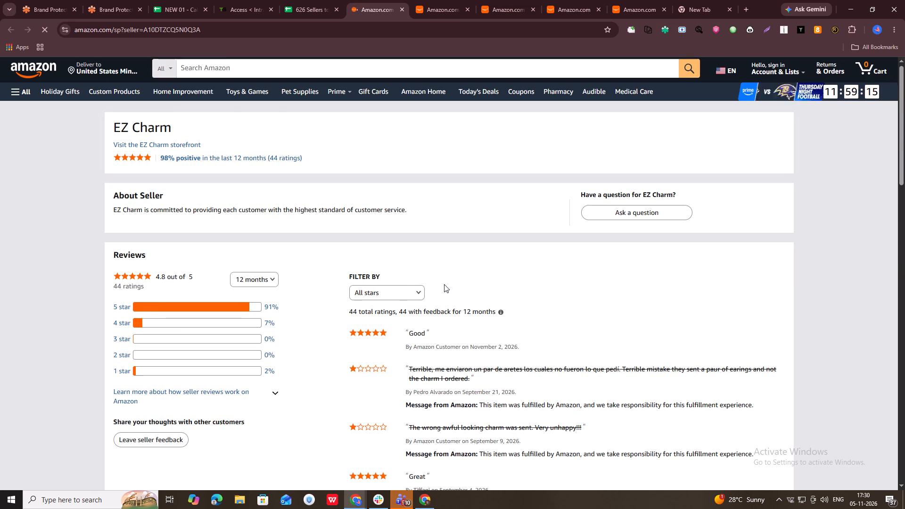
{"action": "scroll", "coordinate": [444, 284], "scroll_direction": "down", "scroll_amount": 9}
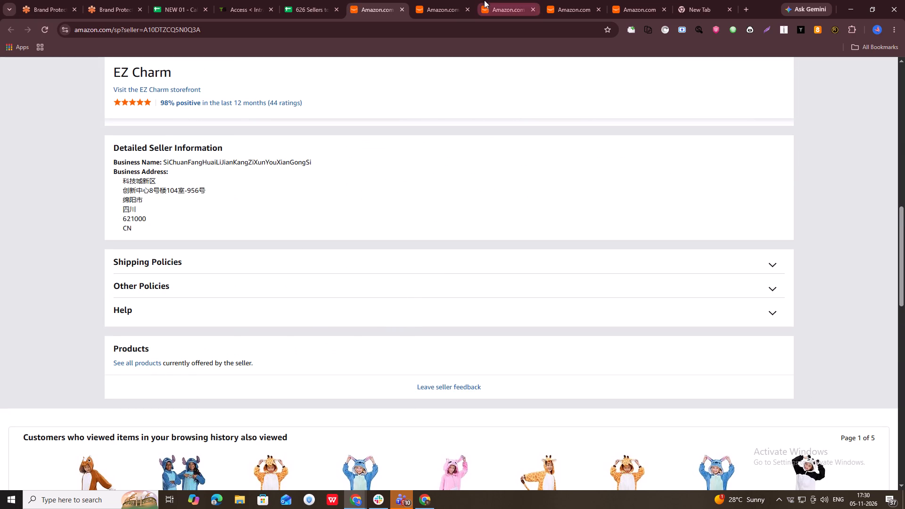
Compare the Xingyunhu profile with the EZ Charm profile and its sheet comment, checking for a Products section.
{"action": "left_click", "coordinate": [464, 0]}
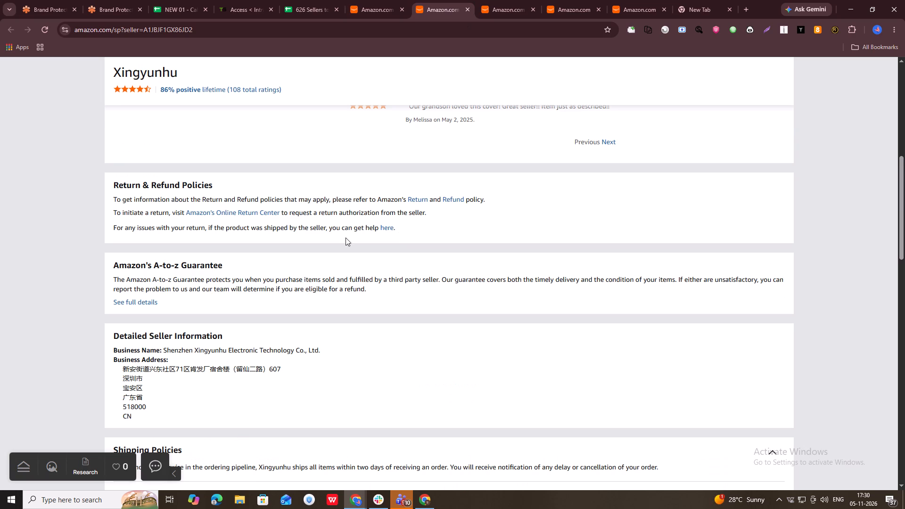
{"action": "scroll", "coordinate": [346, 238], "scroll_direction": "down", "scroll_amount": 8}
{"action": "scroll", "coordinate": [346, 238], "scroll_direction": "up", "scroll_amount": 1}
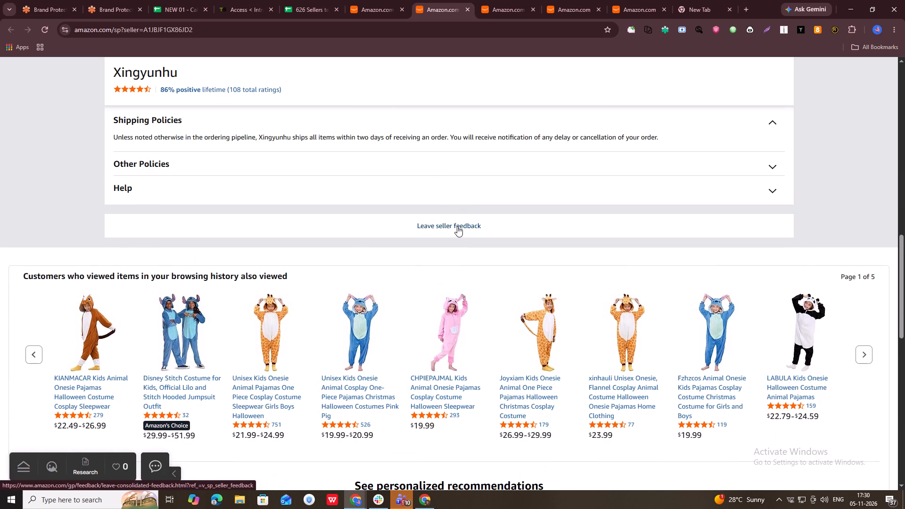
{"action": "scroll", "coordinate": [362, 265], "scroll_direction": "down", "scroll_amount": 5}
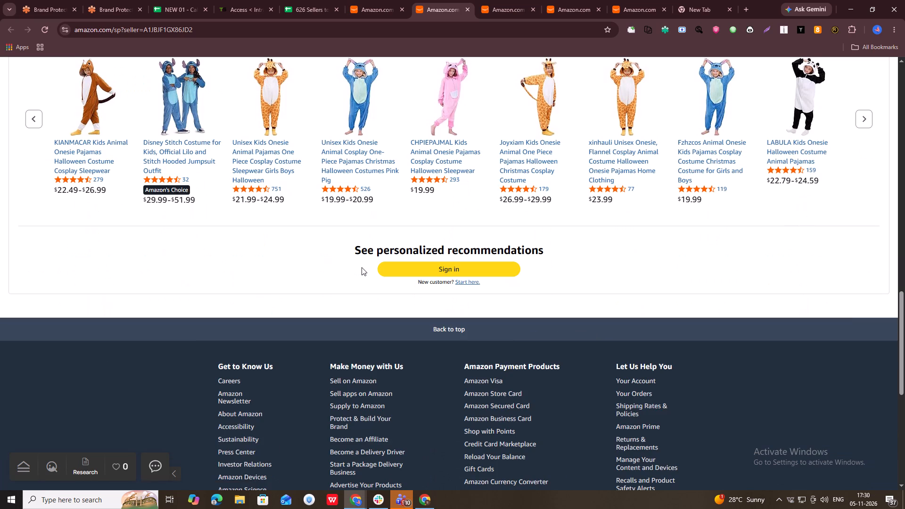
{"action": "scroll", "coordinate": [362, 267], "scroll_direction": "up", "scroll_amount": 6}
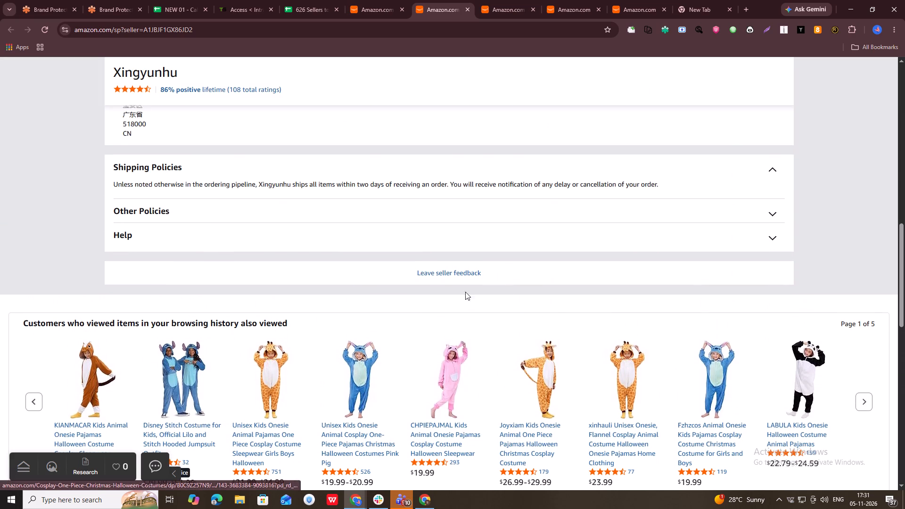
{"action": "left_click", "coordinate": [323, 0]}
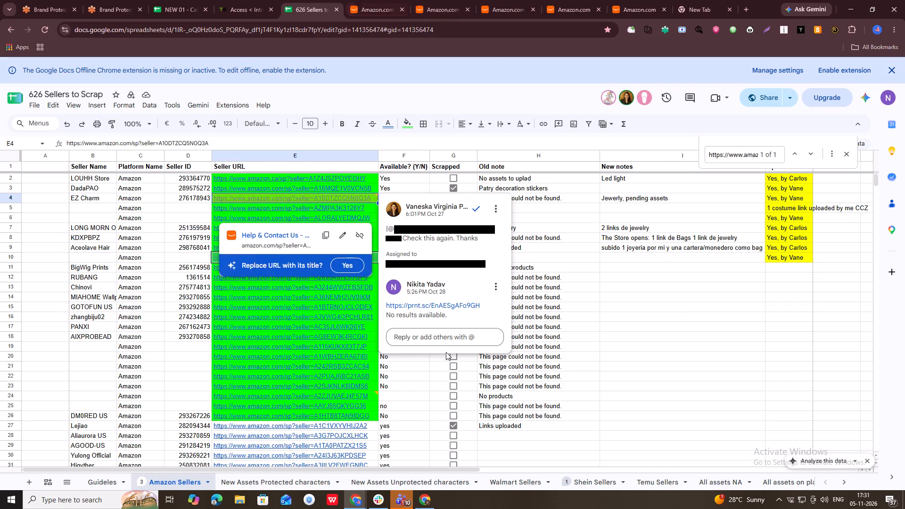
{"action": "left_click", "coordinate": [393, 0]}
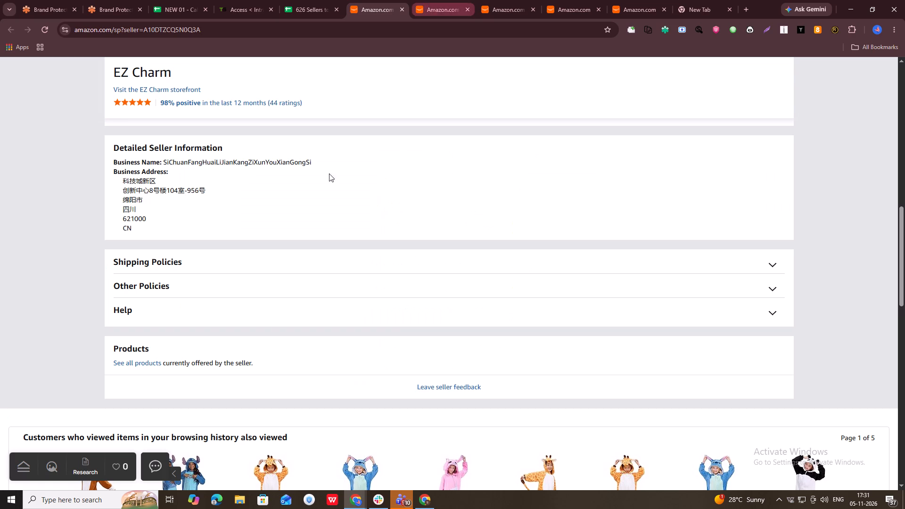
{"action": "scroll", "coordinate": [331, 343], "scroll_direction": "down", "scroll_amount": 4}
{"action": "scroll", "coordinate": [331, 343], "scroll_direction": "up", "scroll_amount": 5}
{"action": "left_click", "coordinate": [432, 0]}
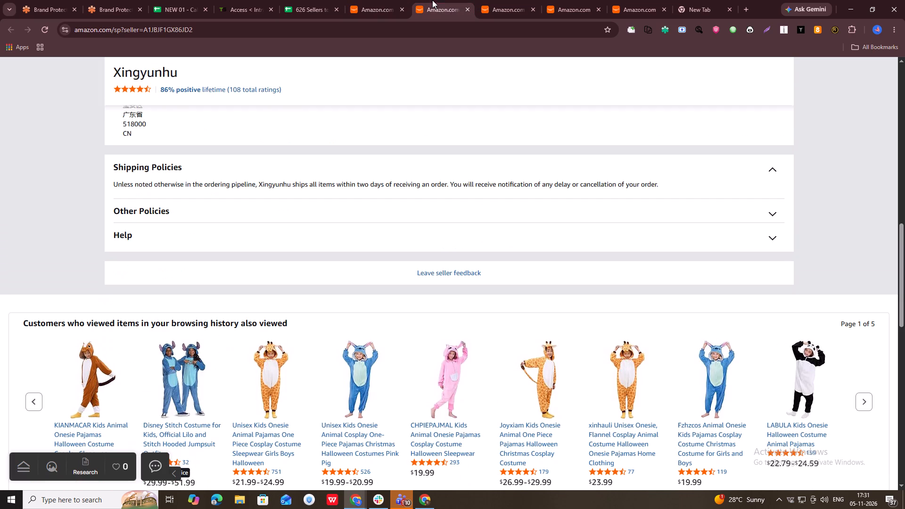
{"action": "scroll", "coordinate": [483, 330], "scroll_direction": "down", "scroll_amount": 6}
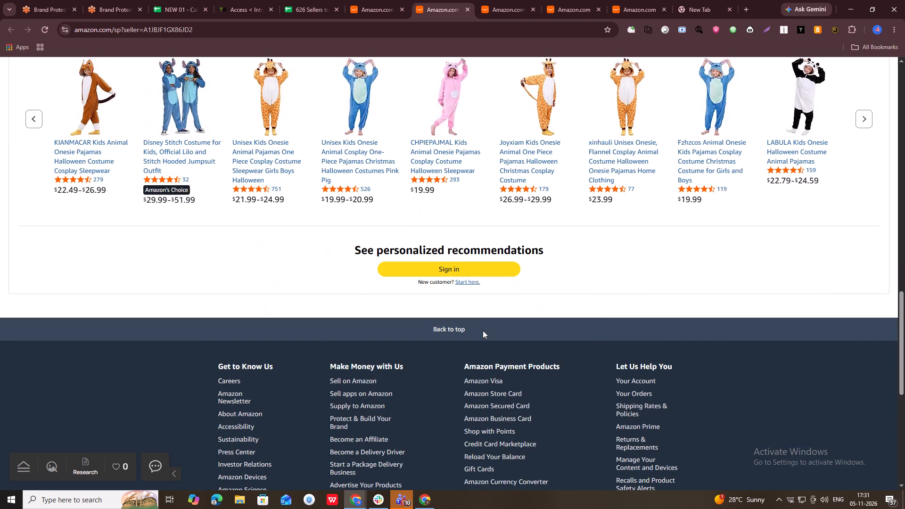
{"action": "scroll", "coordinate": [528, 346], "scroll_direction": "up", "scroll_amount": 7}
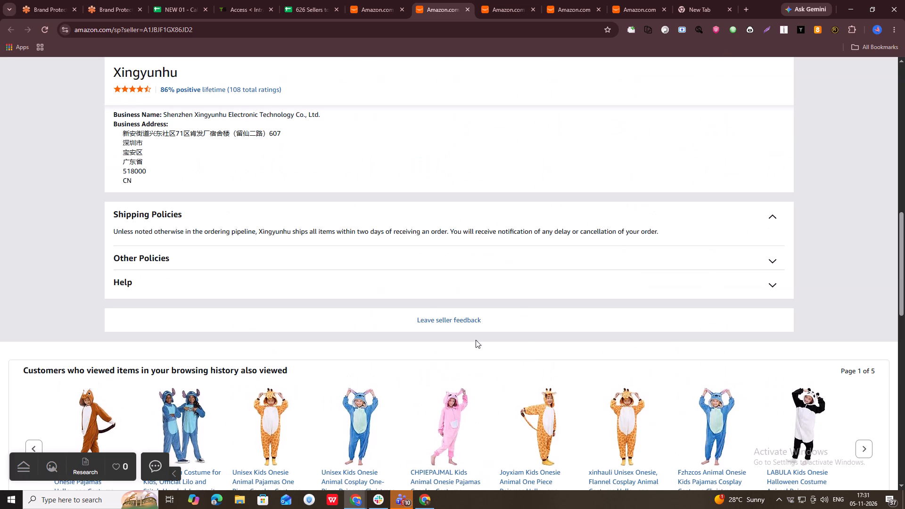
{"action": "left_click", "coordinate": [316, 0]}
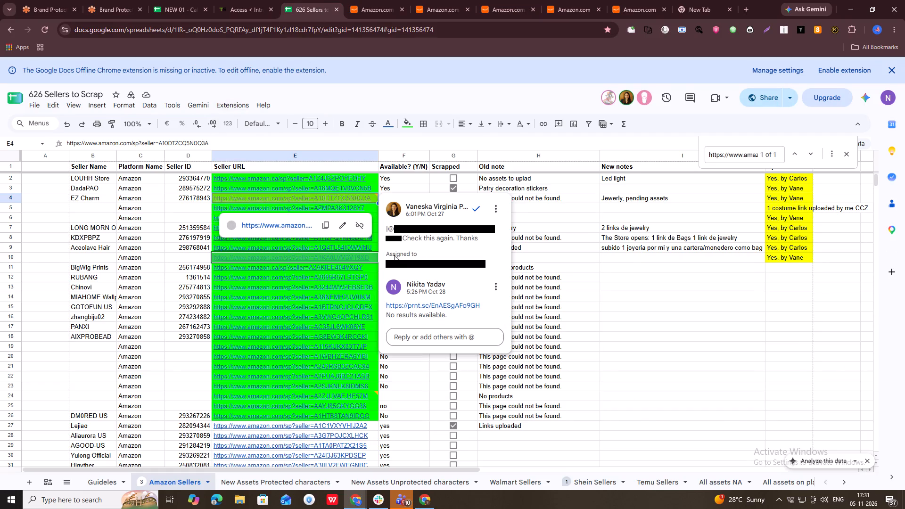
Visit the EZ Charm storefront from its seller profile to view its product results, and close that page.
{"action": "left_click", "coordinate": [388, 0]}
{"action": "scroll", "coordinate": [225, 296], "scroll_direction": "up", "scroll_amount": 13}
{"action": "scroll", "coordinate": [274, 187], "scroll_direction": "up", "scroll_amount": 5}
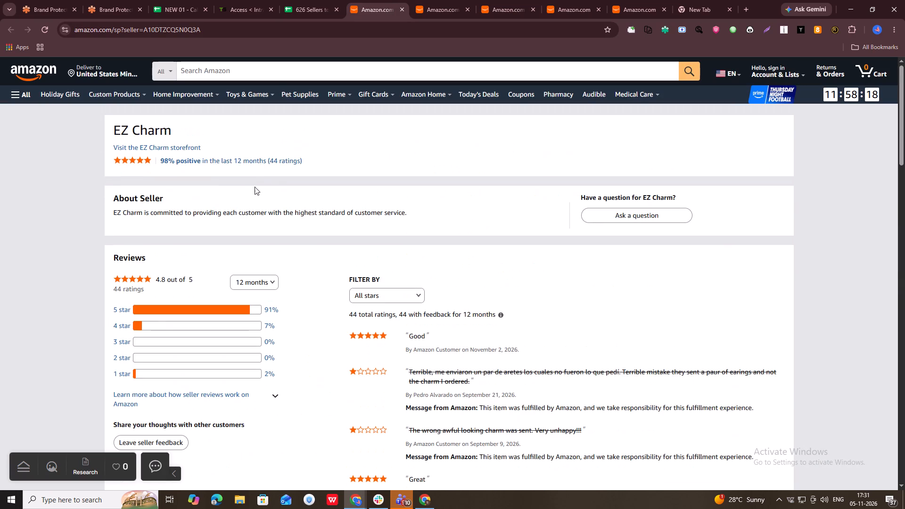
{"action": "left_click", "coordinate": [172, 149]}
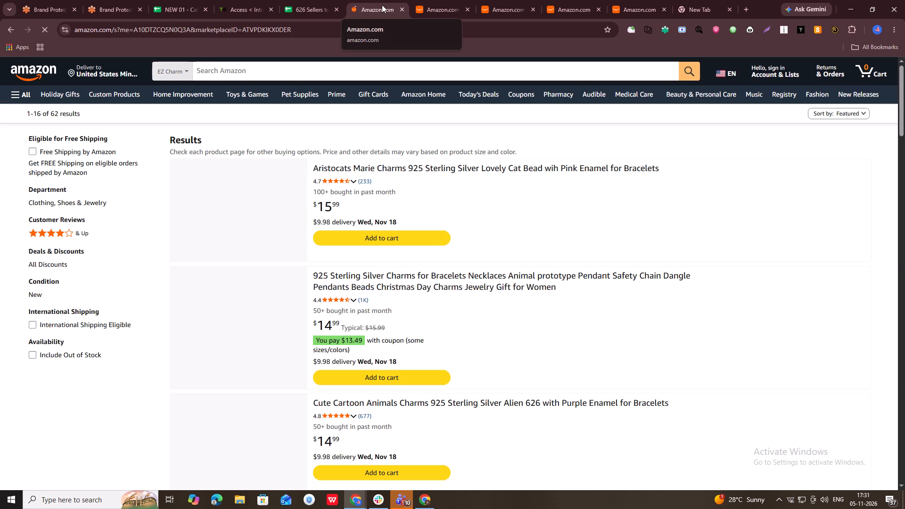
{"action": "middle_click", "coordinate": [382, 5]}
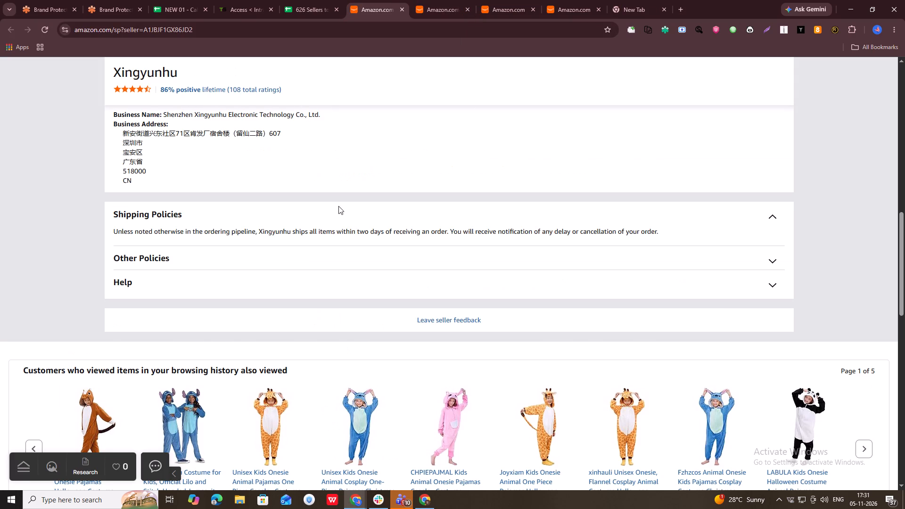
Return to the 626 Sellers to Scrap sheet and reopen the seller link in cell E36.
{"action": "scroll", "coordinate": [338, 206], "scroll_direction": "up", "scroll_amount": 20}
{"action": "scroll", "coordinate": [338, 206], "scroll_direction": "up", "scroll_amount": 8}
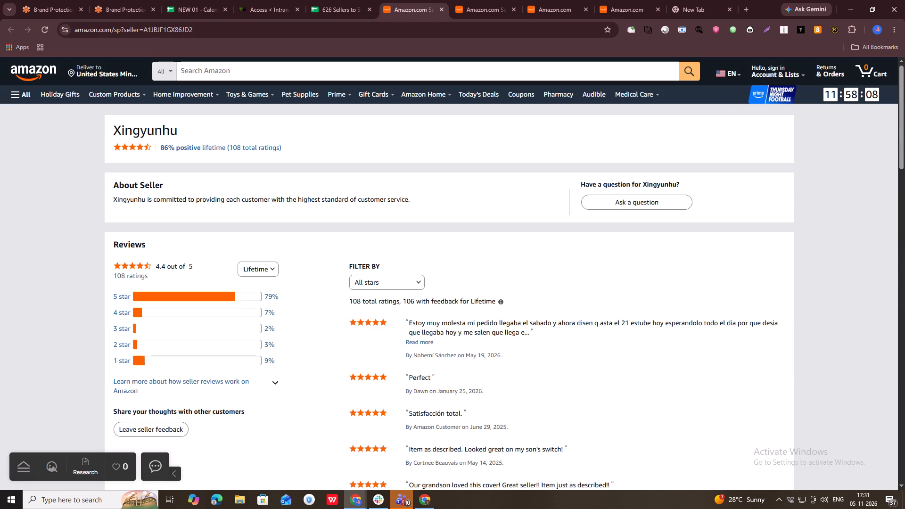
{"action": "left_click", "coordinate": [340, 0]}
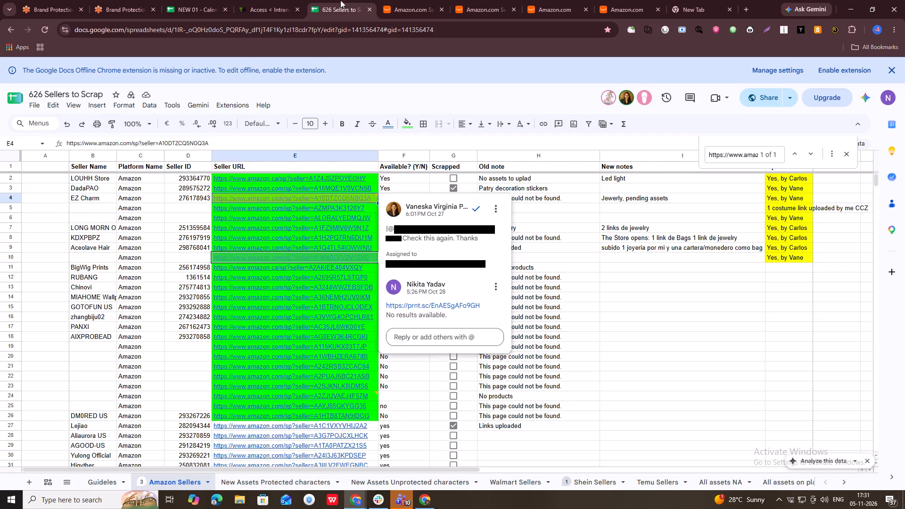
{"action": "scroll", "coordinate": [358, 283], "scroll_direction": "down", "scroll_amount": 5}
{"action": "left_click", "coordinate": [339, 281]}
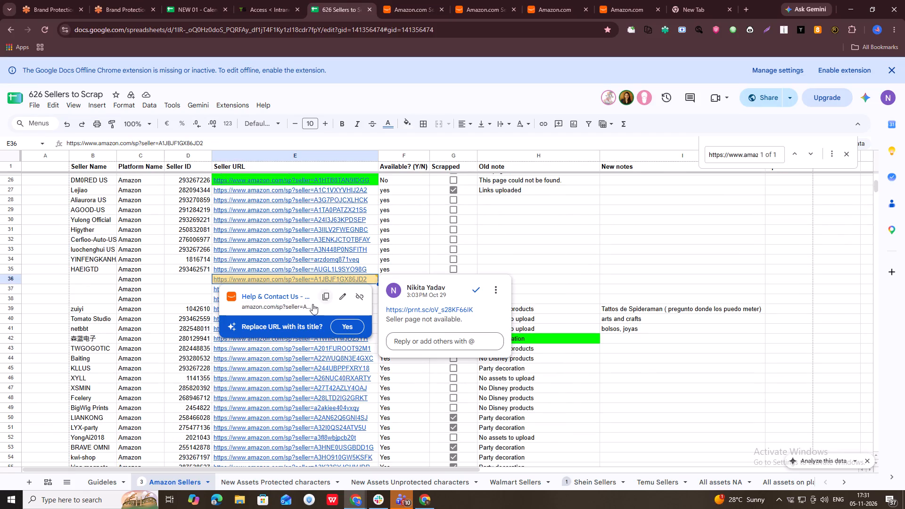
{"action": "left_click", "coordinate": [289, 295]}
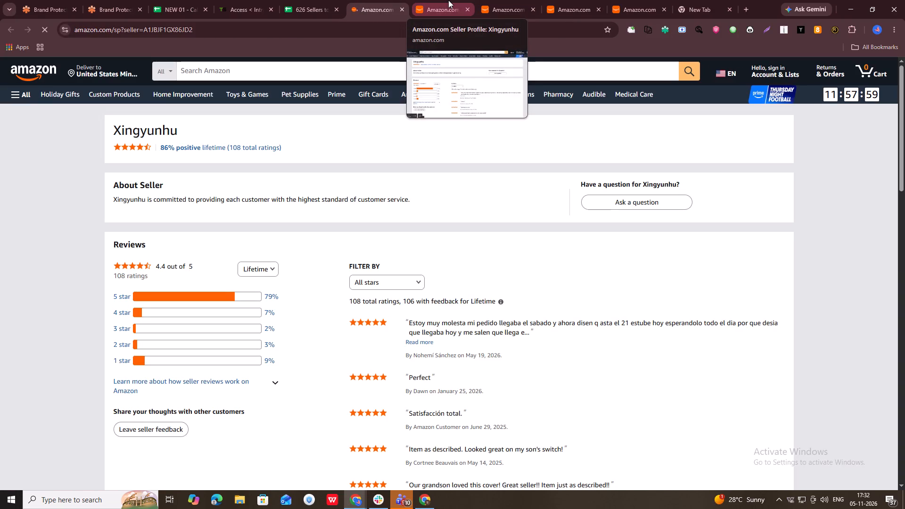
Close the four other open Amazon pages, keeping only the newly opened Xingyunhu seller profile.
{"action": "middle_click", "coordinate": [420, 0]}
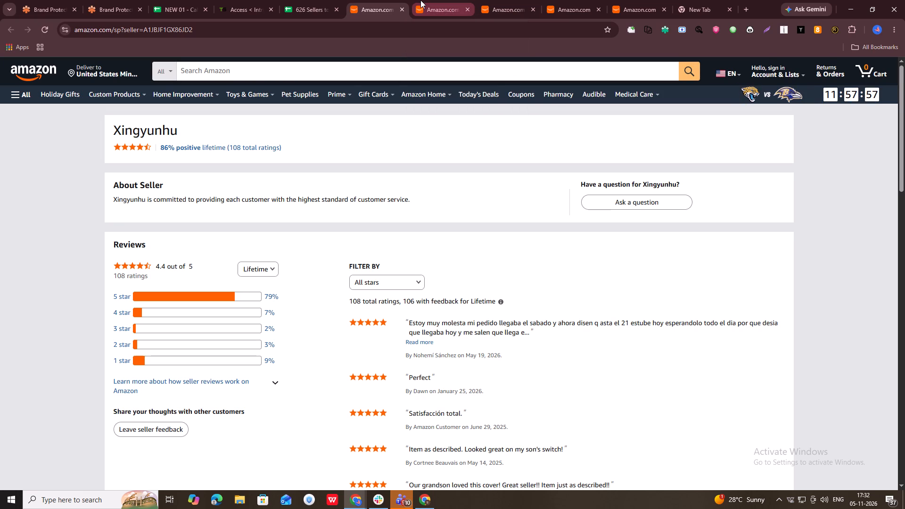
{"action": "middle_click", "coordinate": [420, 0]}
{"action": "middle_click", "coordinate": [420, 0]}
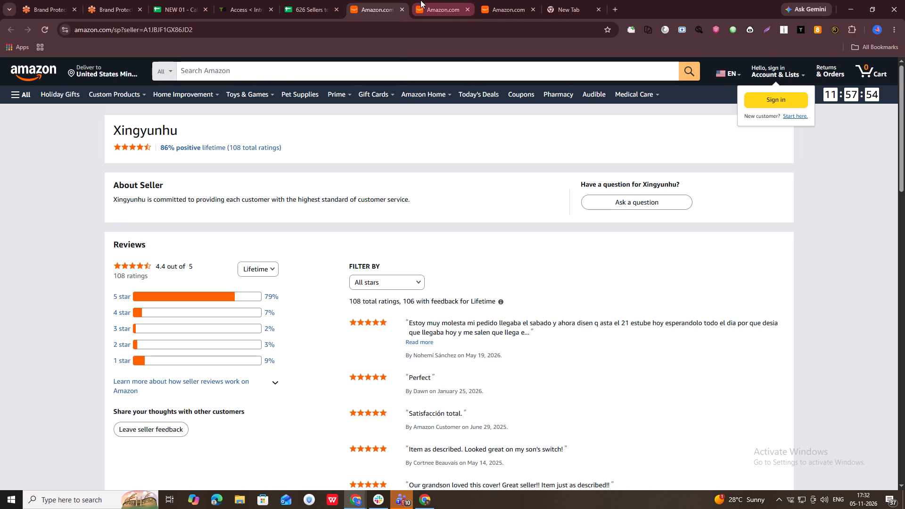
{"action": "middle_click", "coordinate": [420, 0]}
Examine the Xingyunhu profile and the full details of Amazon's A-to-z Guarantee linked from it.
{"action": "scroll", "coordinate": [420, 0], "scroll_direction": "up", "scroll_amount": 1}
{"action": "scroll", "coordinate": [418, 314], "scroll_direction": "down", "scroll_amount": 12}
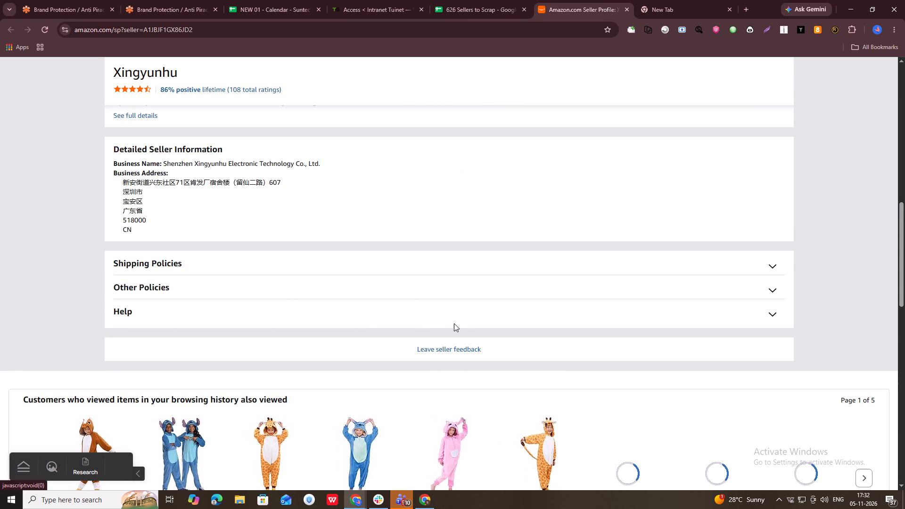
{"action": "scroll", "coordinate": [329, 307], "scroll_direction": "up", "scroll_amount": 2}
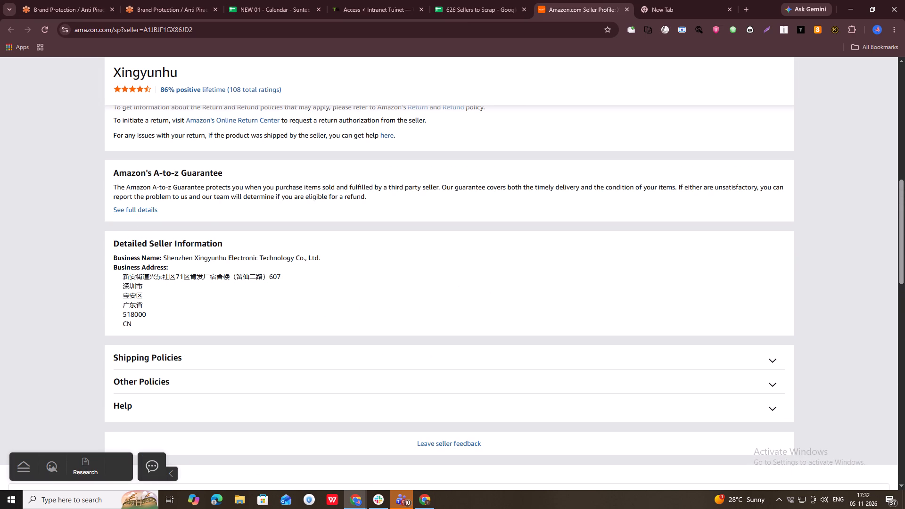
{"action": "left_click", "coordinate": [139, 213]}
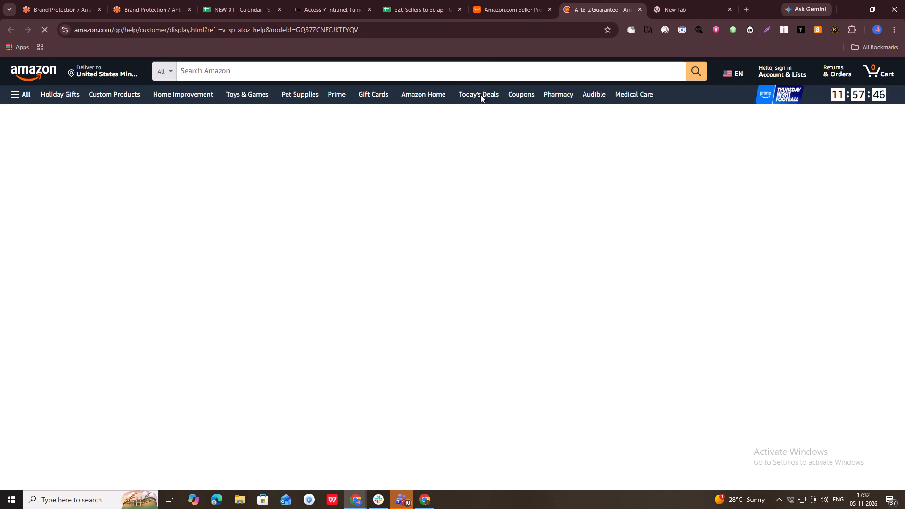
{"action": "scroll", "coordinate": [329, 291], "scroll_direction": "down", "scroll_amount": 6}
{"action": "scroll", "coordinate": [329, 291], "scroll_direction": "down", "scroll_amount": 16}
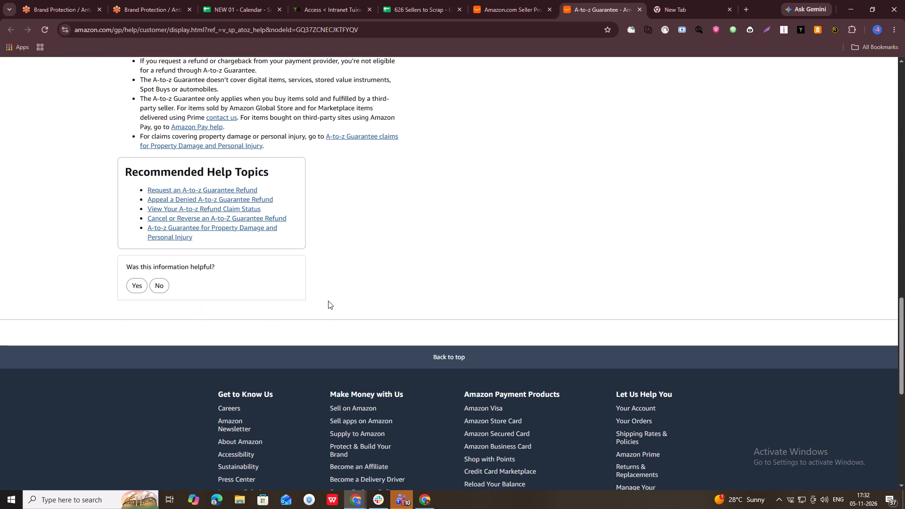
{"action": "scroll", "coordinate": [404, 345], "scroll_direction": "up", "scroll_amount": 8}
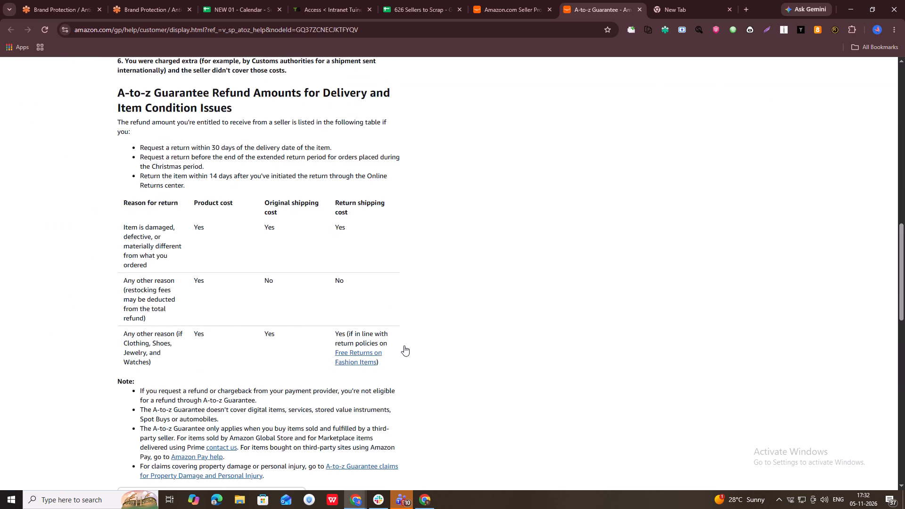
{"action": "scroll", "coordinate": [404, 345], "scroll_direction": "up", "scroll_amount": 20}
{"action": "scroll", "coordinate": [404, 345], "scroll_direction": "up", "scroll_amount": 8}
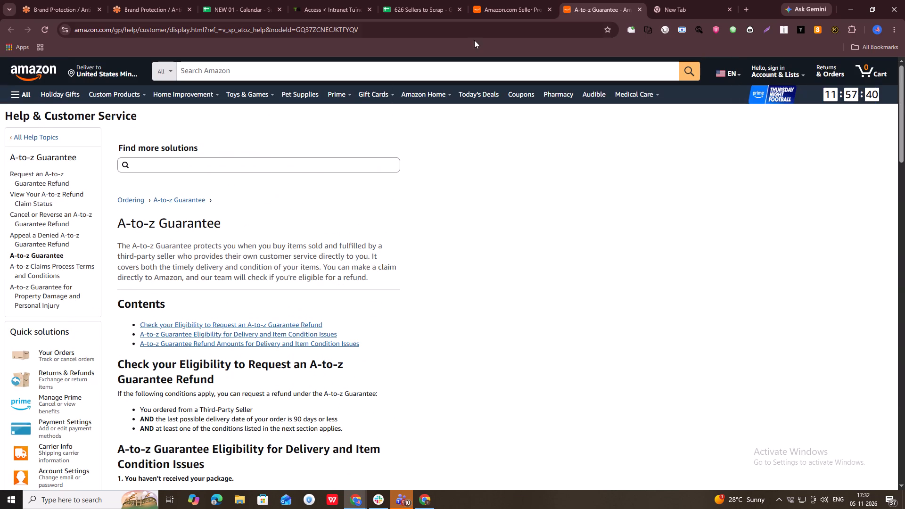
Return to the 626 Sellers to Scrap sheet and select the seller link in cell E36.
{"action": "left_click", "coordinate": [423, 0]}
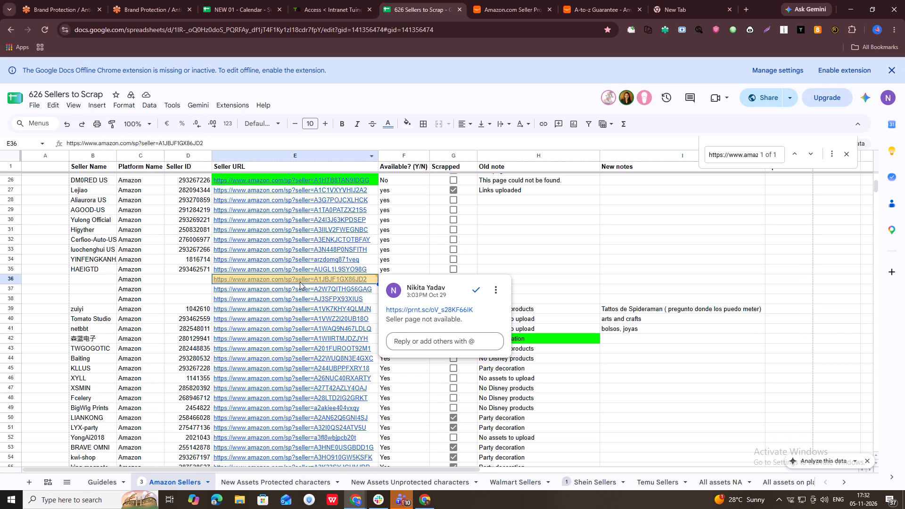
{"action": "left_click", "coordinate": [301, 278]}
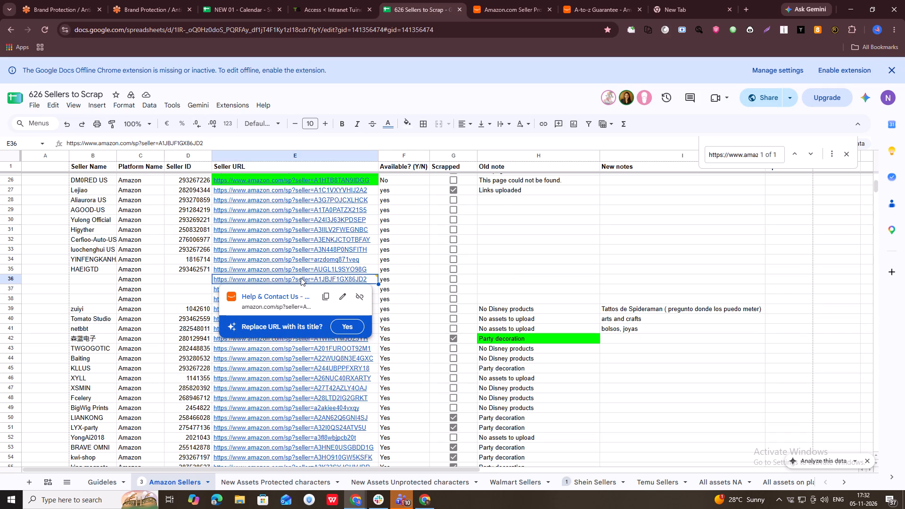
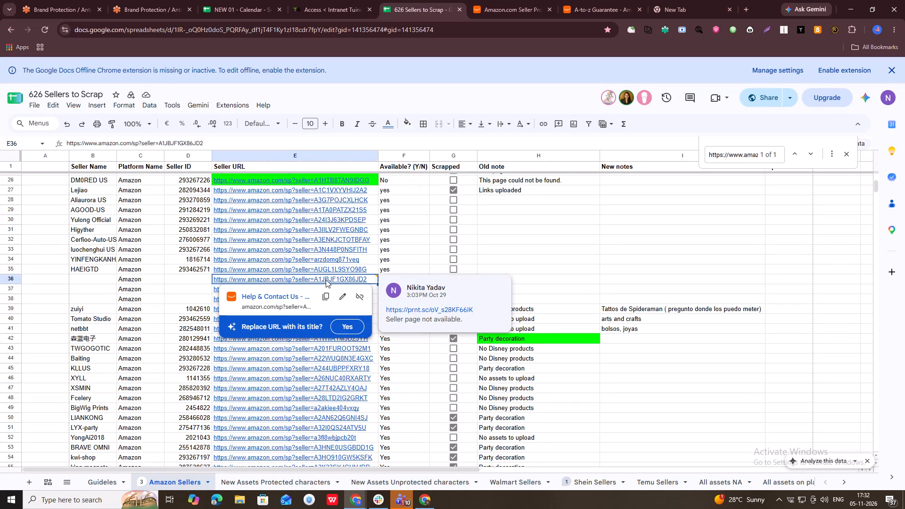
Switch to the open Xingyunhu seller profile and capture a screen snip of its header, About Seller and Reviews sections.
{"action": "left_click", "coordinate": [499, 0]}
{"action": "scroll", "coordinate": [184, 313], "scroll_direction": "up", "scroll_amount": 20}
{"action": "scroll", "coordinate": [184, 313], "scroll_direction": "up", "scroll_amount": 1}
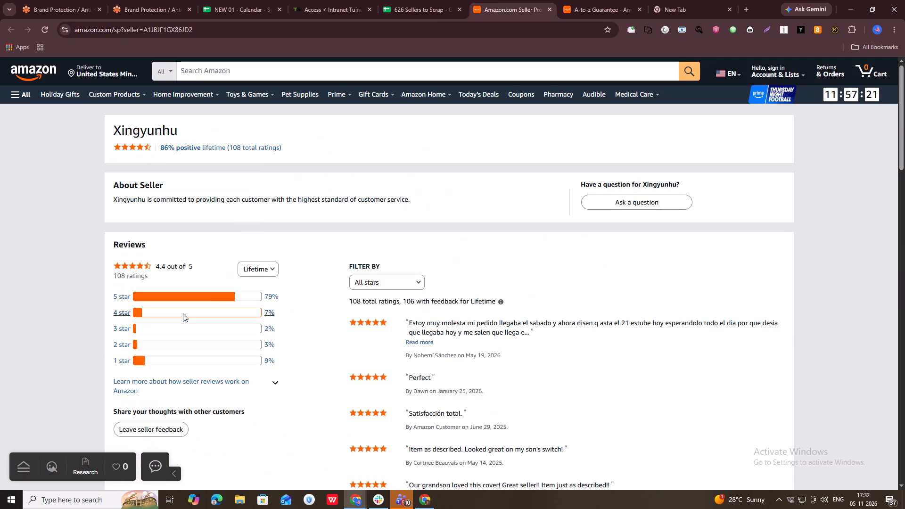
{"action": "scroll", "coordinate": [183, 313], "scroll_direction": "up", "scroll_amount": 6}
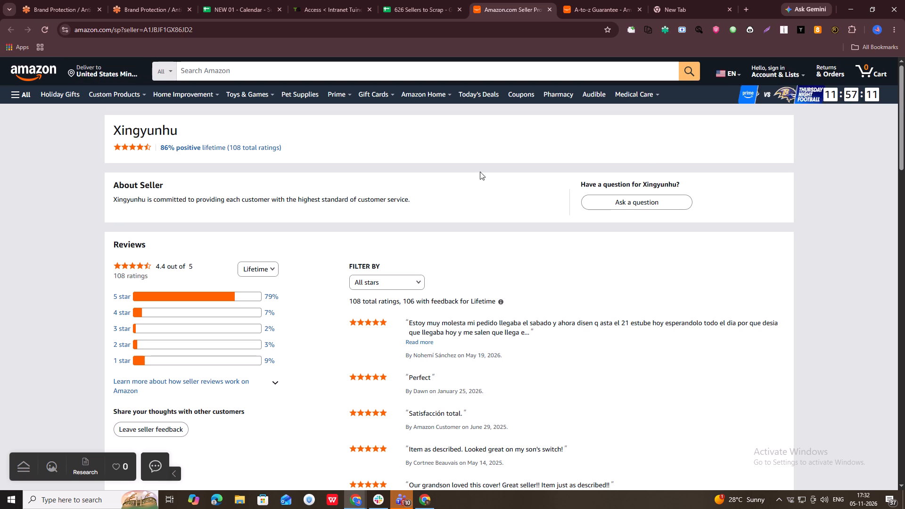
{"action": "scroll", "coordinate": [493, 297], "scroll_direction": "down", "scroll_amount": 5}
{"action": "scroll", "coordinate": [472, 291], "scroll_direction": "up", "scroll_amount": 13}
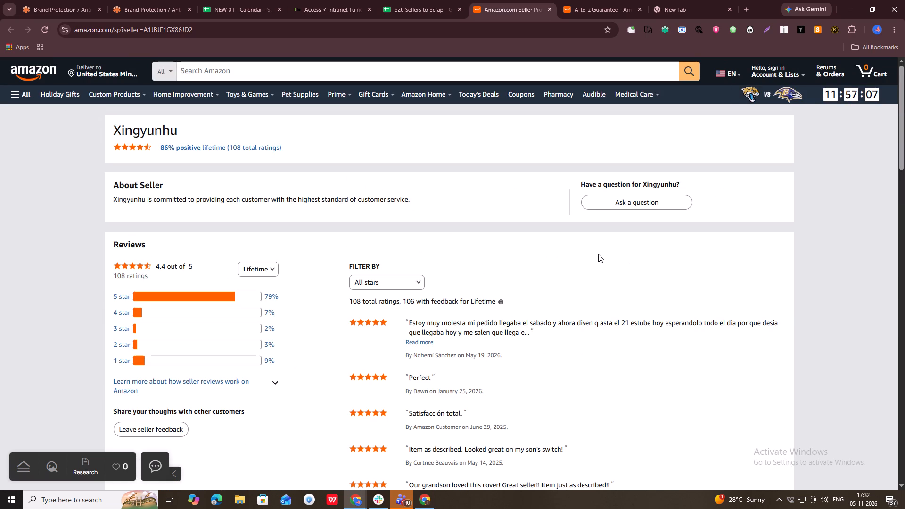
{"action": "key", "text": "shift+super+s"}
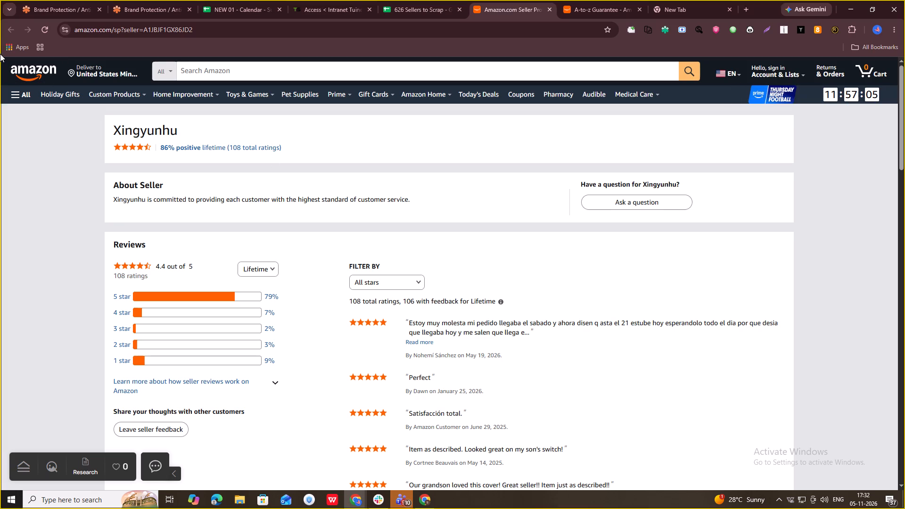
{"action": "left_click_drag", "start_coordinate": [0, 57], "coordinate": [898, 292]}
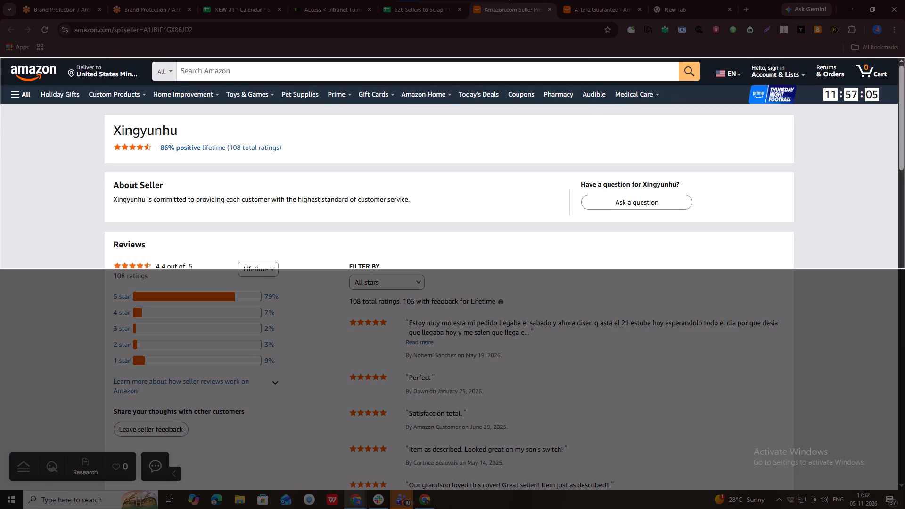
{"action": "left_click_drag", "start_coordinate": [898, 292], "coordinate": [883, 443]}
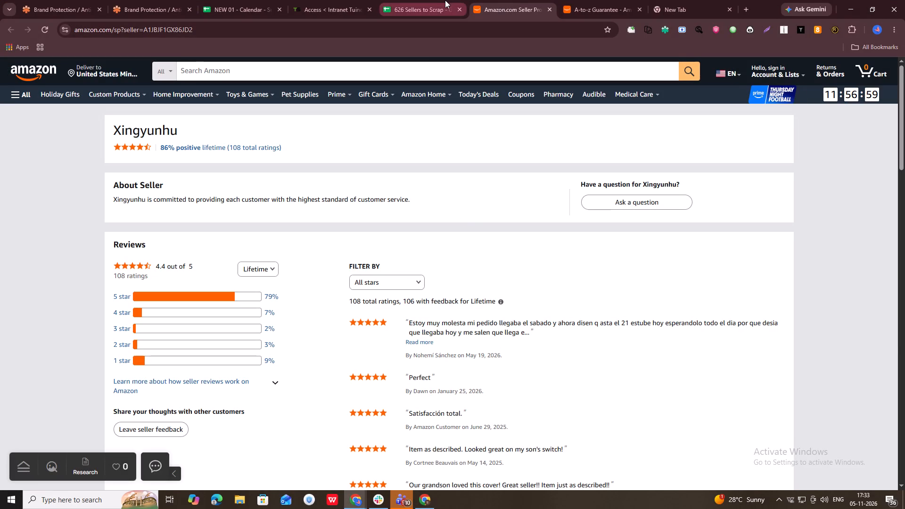
Return to the 626 Sellers to Scrap sheet, reopen the seller link in cell E36, and close the older Xingyunhu profile page.
{"action": "left_click", "coordinate": [444, 0]}
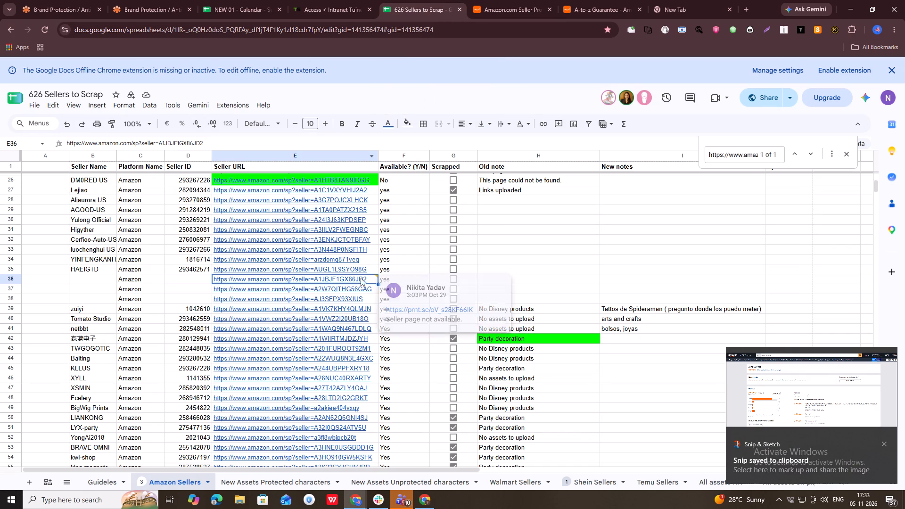
{"action": "left_click", "coordinate": [338, 280]}
{"action": "left_click", "coordinate": [287, 297]}
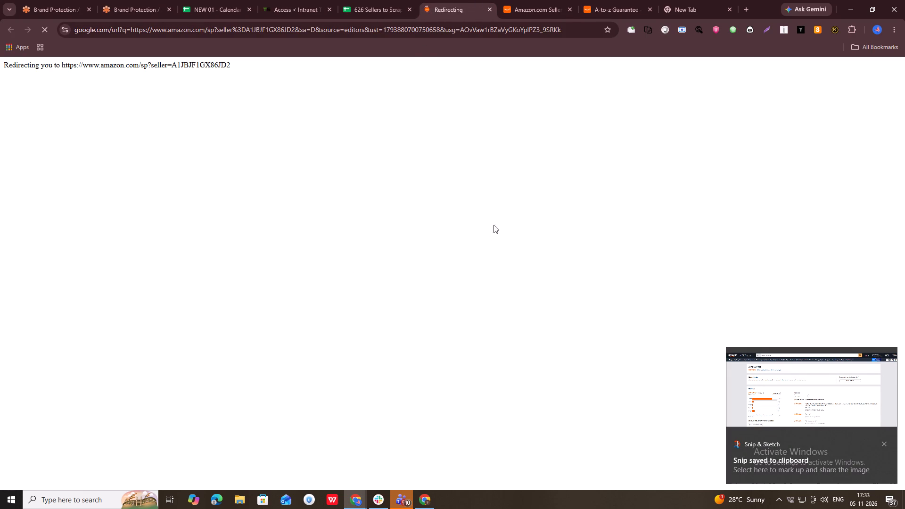
{"action": "middle_click", "coordinate": [529, 0]}
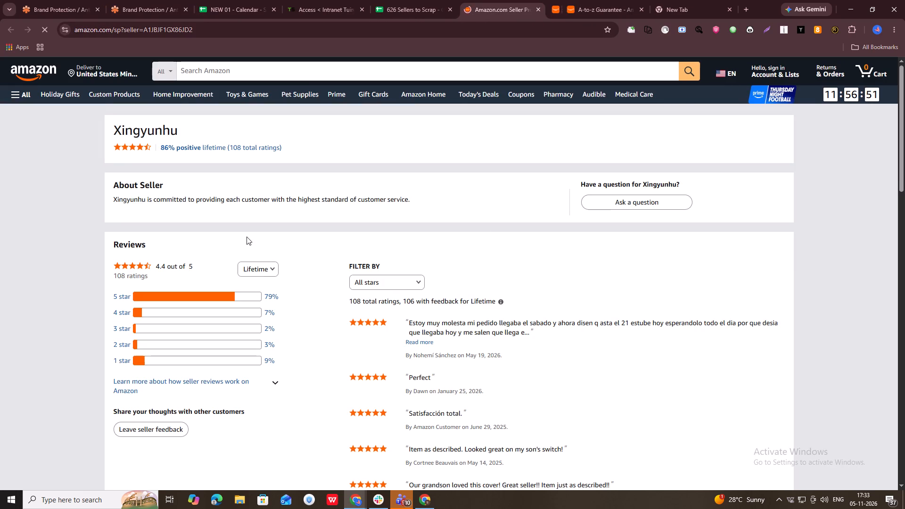
Examine the Xingyunhu profile's ratings, seller review explanation, detailed seller information, shipping policies and the product recommendations below for a storefront.
{"action": "left_click", "coordinate": [210, 146]}
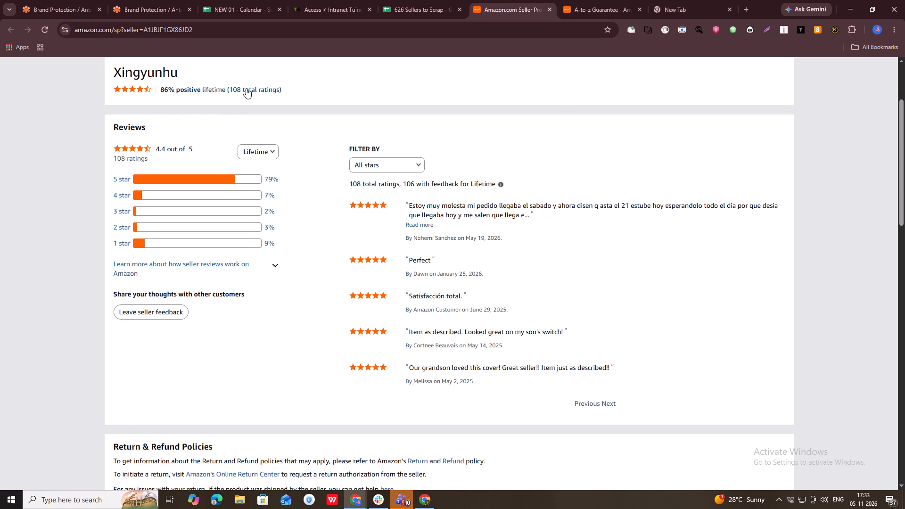
{"action": "left_click", "coordinate": [246, 88]}
{"action": "scroll", "coordinate": [361, 258], "scroll_direction": "up", "scroll_amount": 6}
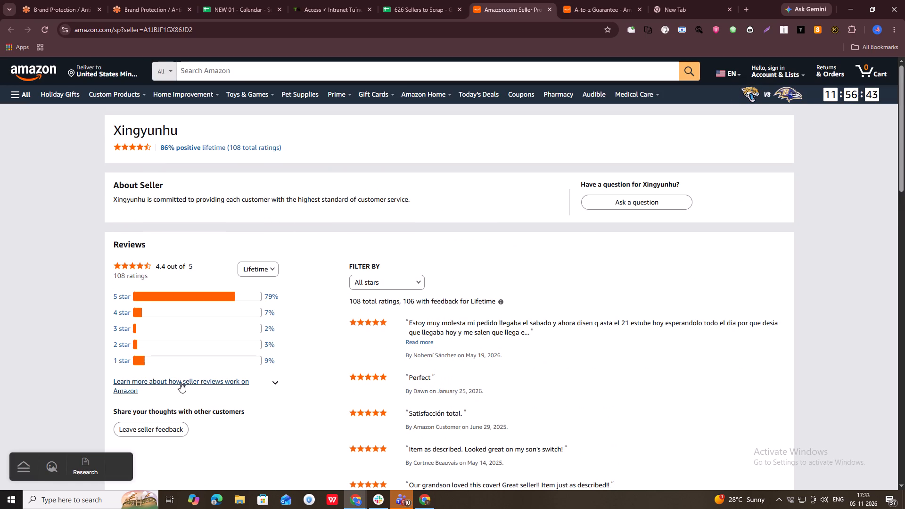
{"action": "left_click", "coordinate": [123, 393]}
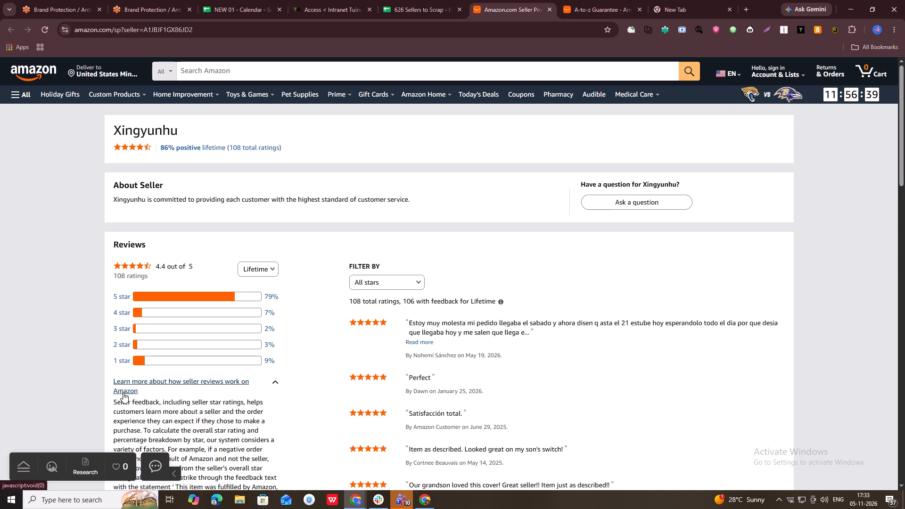
{"action": "scroll", "coordinate": [283, 378], "scroll_direction": "down", "scroll_amount": 3}
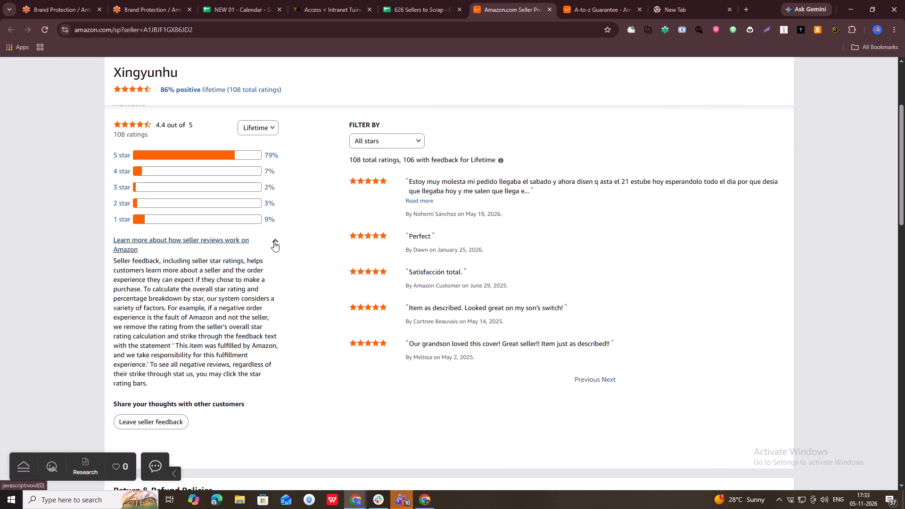
{"action": "left_click", "coordinate": [274, 241]}
{"action": "scroll", "coordinate": [608, 369], "scroll_direction": "down", "scroll_amount": 4}
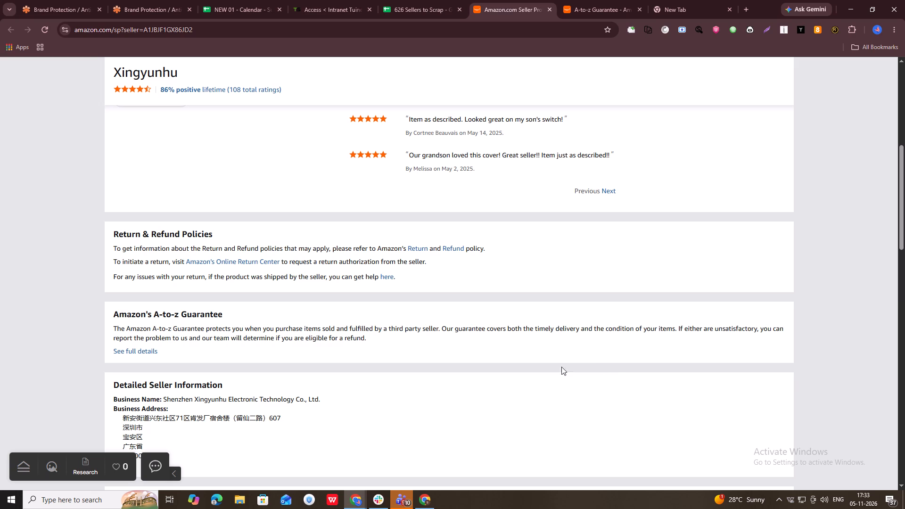
{"action": "scroll", "coordinate": [265, 367], "scroll_direction": "down", "scroll_amount": 4}
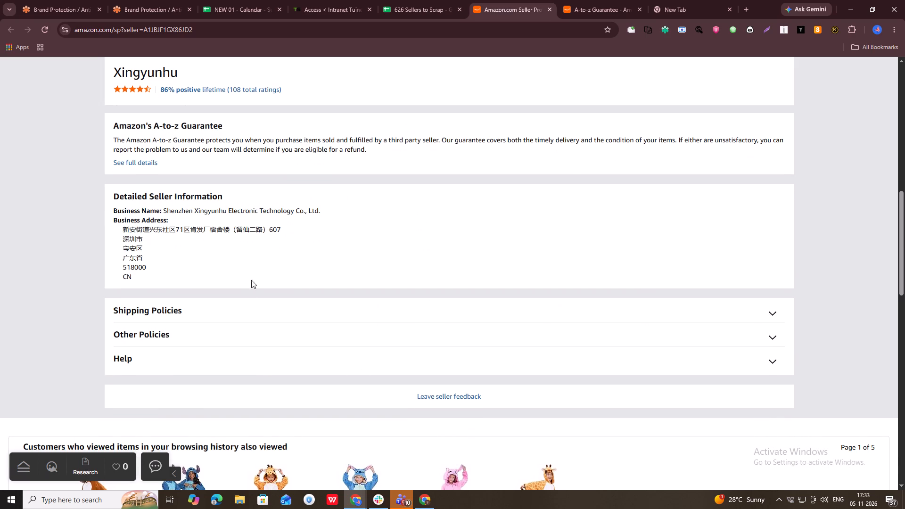
{"action": "left_click", "coordinate": [221, 207]}
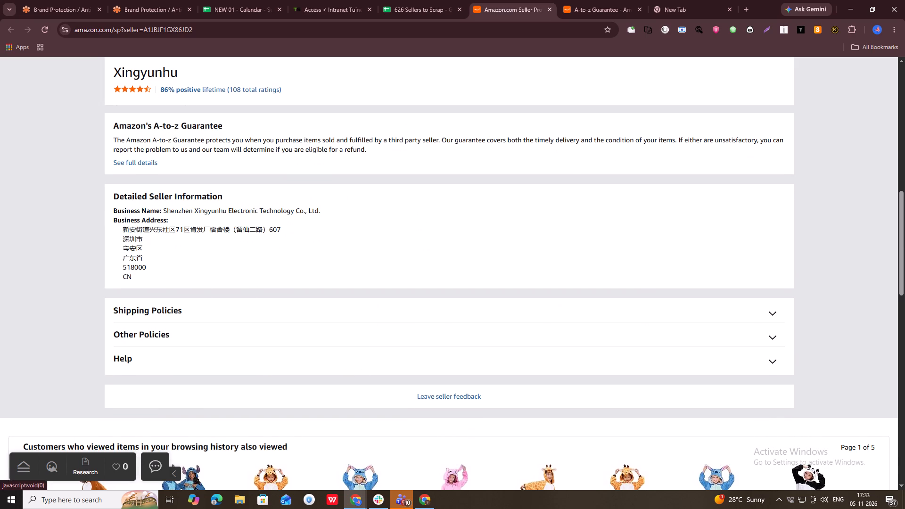
{"action": "left_click", "coordinate": [176, 227]}
{"action": "left_click_drag", "start_coordinate": [120, 229], "coordinate": [121, 236]}
{"action": "left_click", "coordinate": [123, 256]}
{"action": "left_click", "coordinate": [127, 278]}
{"action": "left_click", "coordinate": [150, 306]}
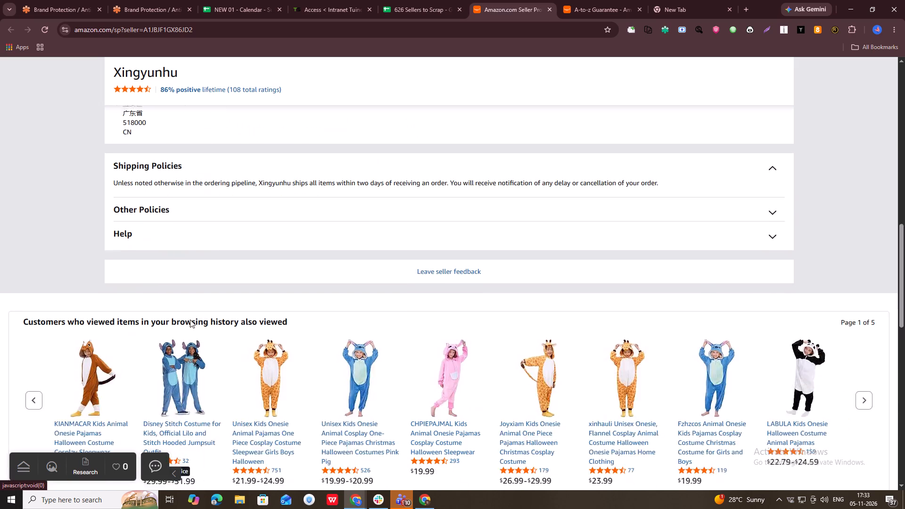
{"action": "scroll", "coordinate": [651, 290], "scroll_direction": "up", "scroll_amount": 4}
{"action": "left_click", "coordinate": [772, 310]}
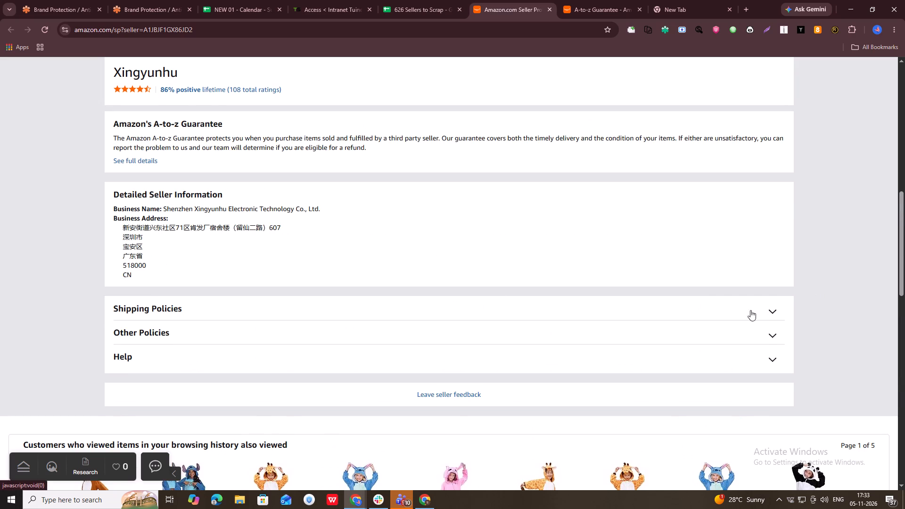
{"action": "scroll", "coordinate": [273, 271], "scroll_direction": "down", "scroll_amount": 6}
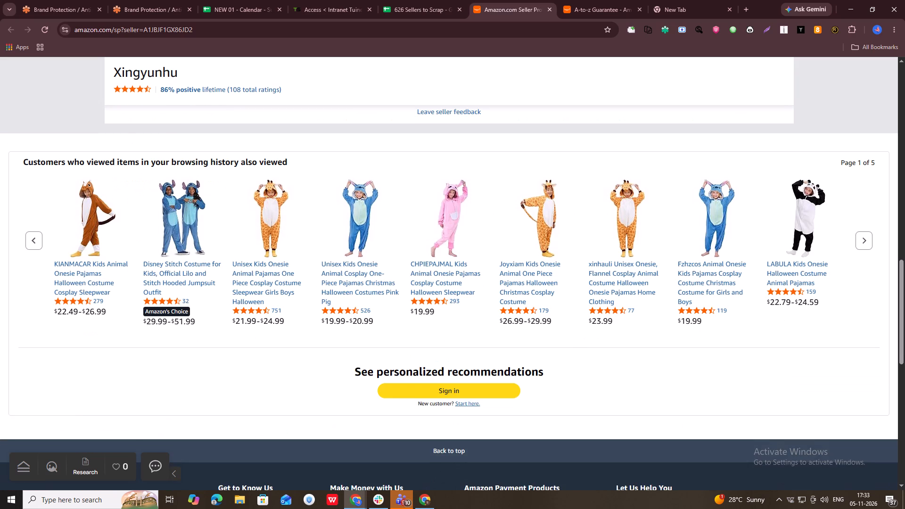
Capture a screen snip of the top of the Xingyunhu profile, from the Amazon header through the Reviews section.
{"action": "scroll", "coordinate": [583, 380], "scroll_direction": "up", "scroll_amount": 20}
{"action": "scroll", "coordinate": [583, 380], "scroll_direction": "up", "scroll_amount": 4}
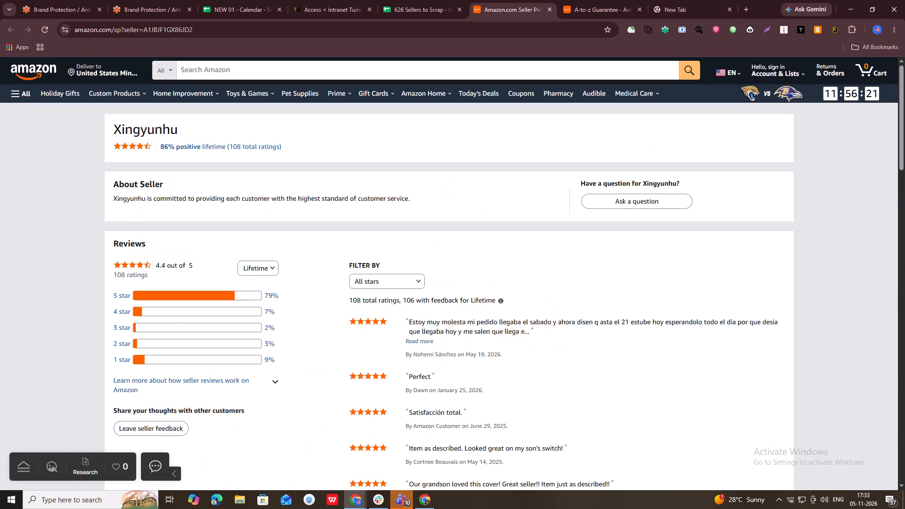
{"action": "scroll", "coordinate": [583, 380], "scroll_direction": "up", "scroll_amount": 3}
{"action": "scroll", "coordinate": [612, 318], "scroll_direction": "up", "scroll_amount": 5}
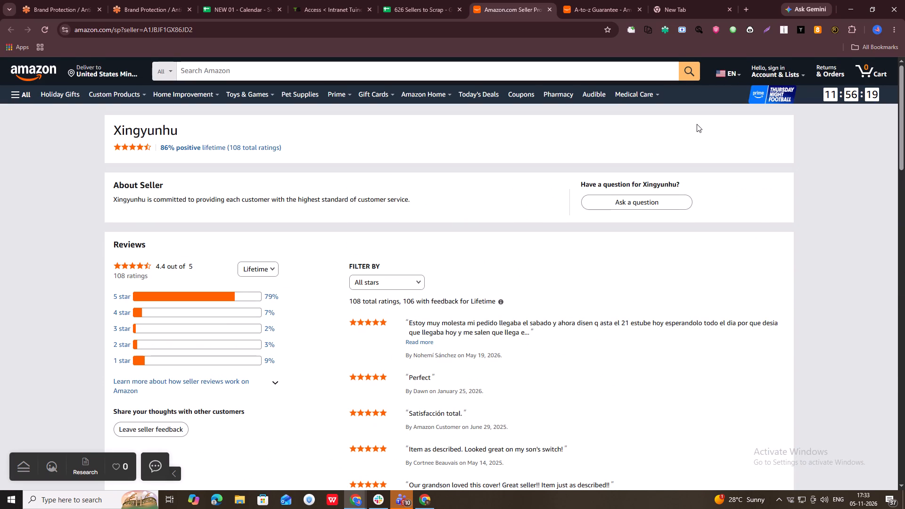
{"action": "key", "text": "shift+super+s"}
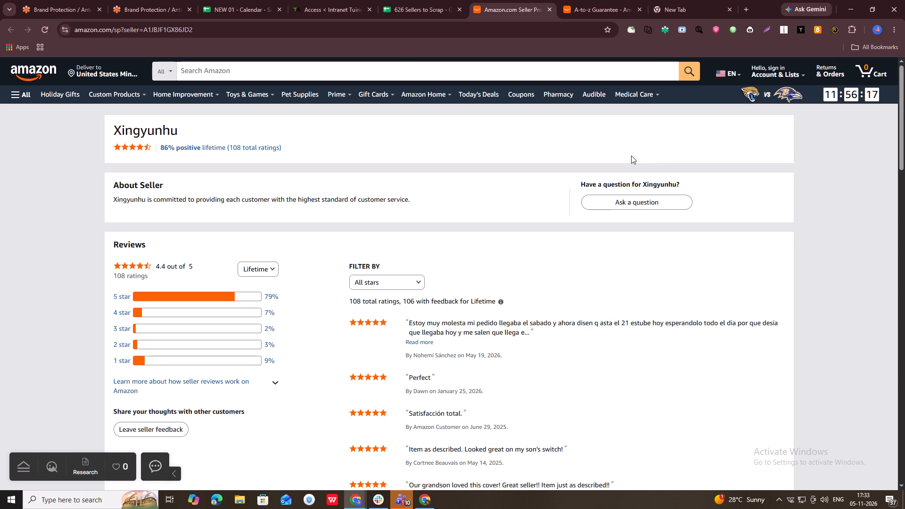
{"action": "left_click_drag", "start_coordinate": [1, 56], "coordinate": [2, 68]}
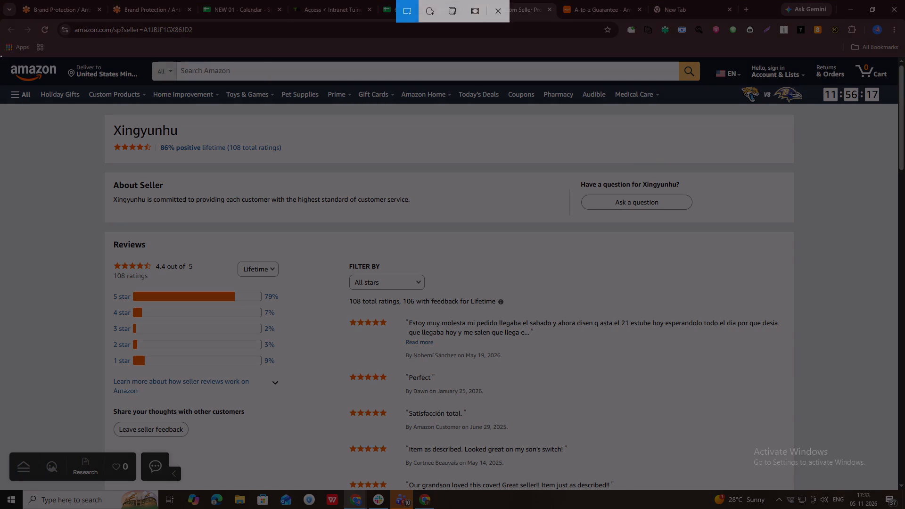
{"action": "left_click_drag", "start_coordinate": [2, 68], "coordinate": [850, 377]}
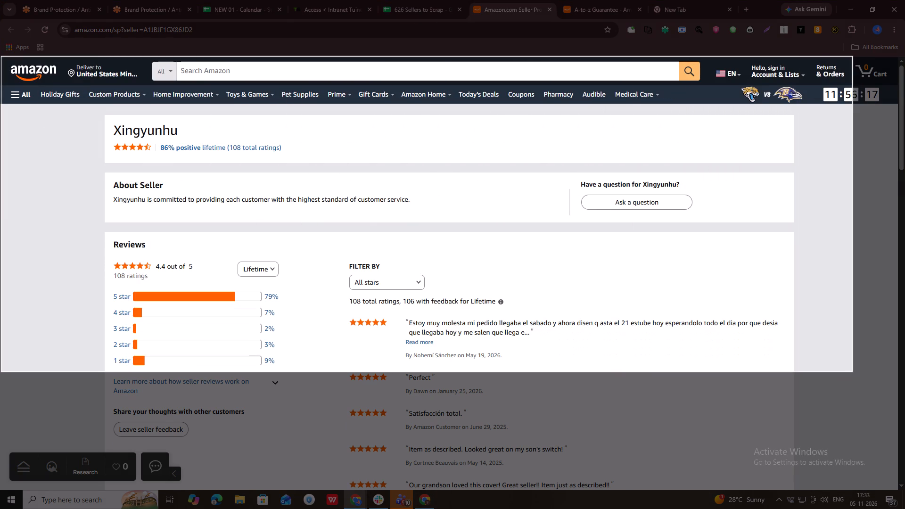
{"action": "left_click_drag", "start_coordinate": [850, 377], "coordinate": [832, 419]}
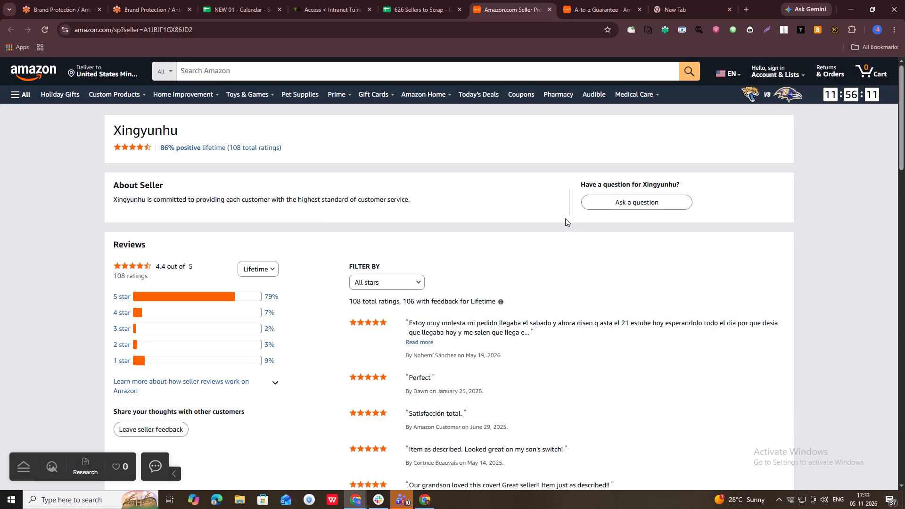
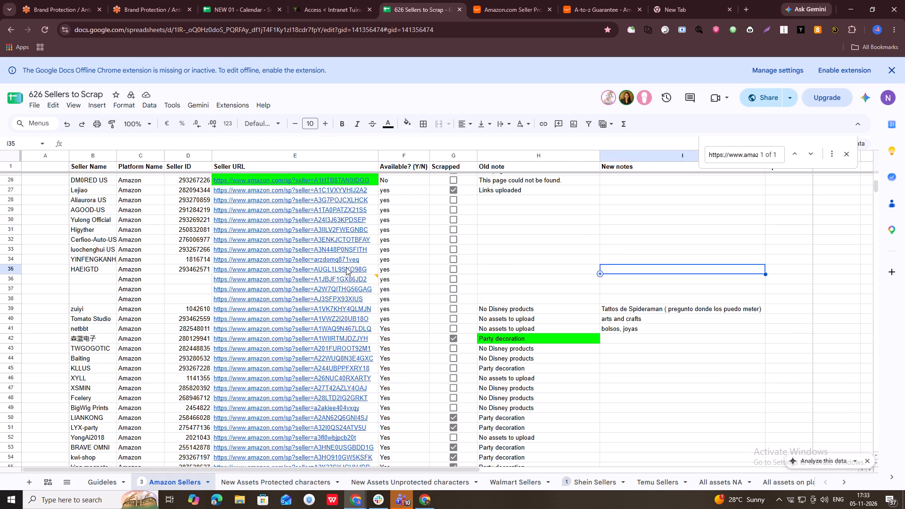
Copy the seller URL from cell E36 of the Amazon Sellers sheet.
{"action": "left_click", "coordinate": [344, 276]}
{"action": "key", "text": "ctrl+c"}
{"action": "key", "text": "ctrl+c"}
{"action": "key", "text": "ctrl+c"}
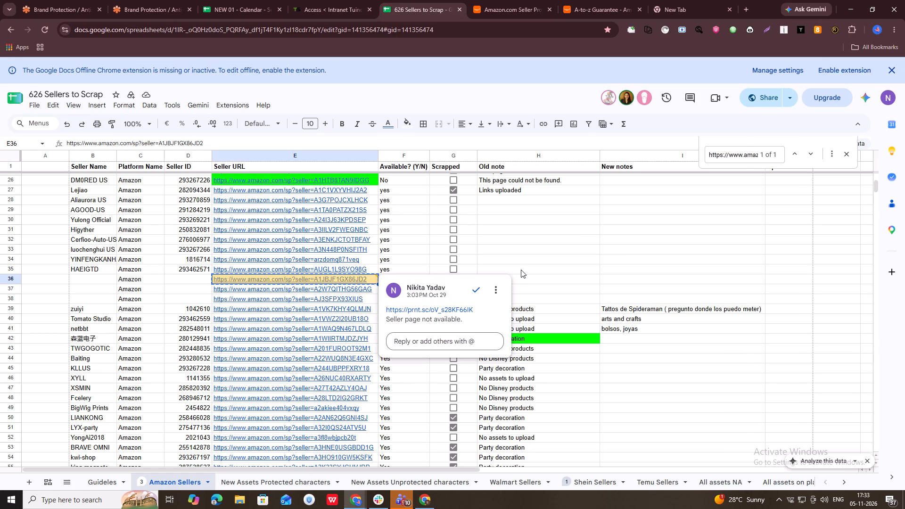
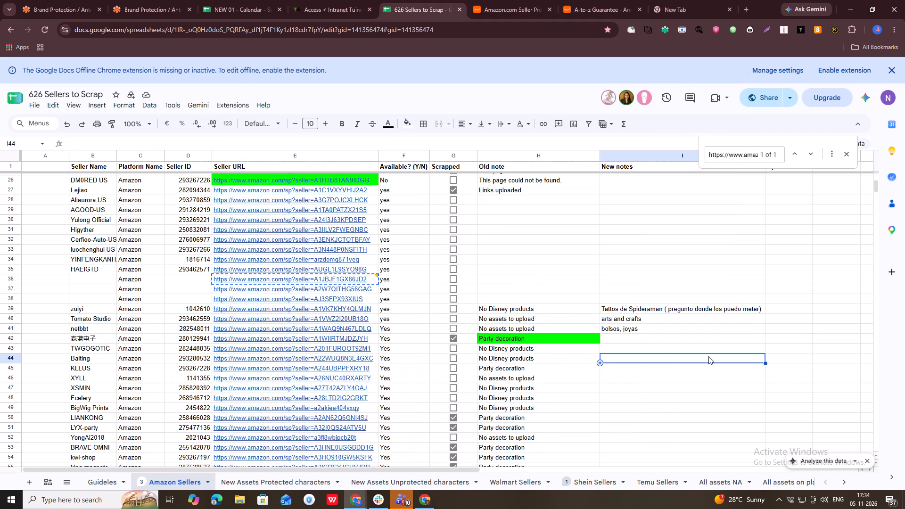
Search the Amazon Sellers sheet for the seller URL from cell E36 to check for duplicates, and close the search.
{"action": "scroll", "coordinate": [590, 353], "scroll_direction": "down", "scroll_amount": 5}
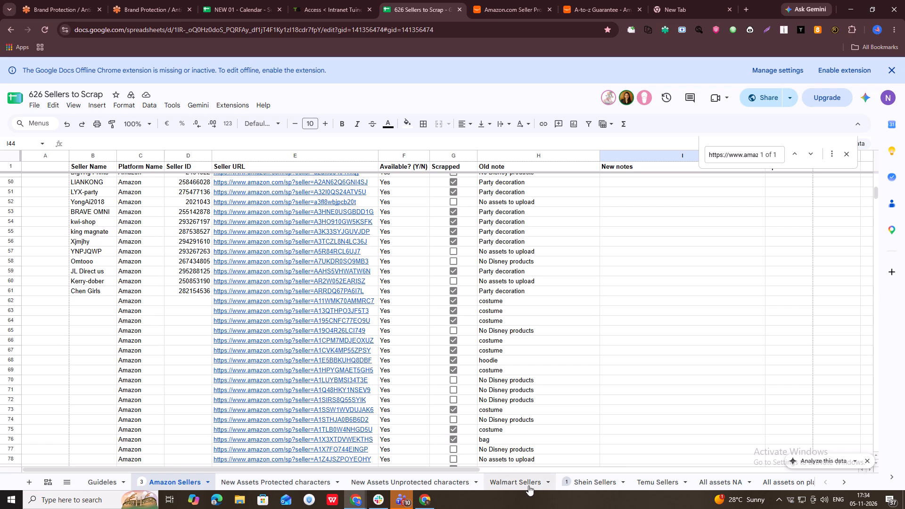
{"action": "scroll", "coordinate": [425, 403], "scroll_direction": "down", "scroll_amount": 7}
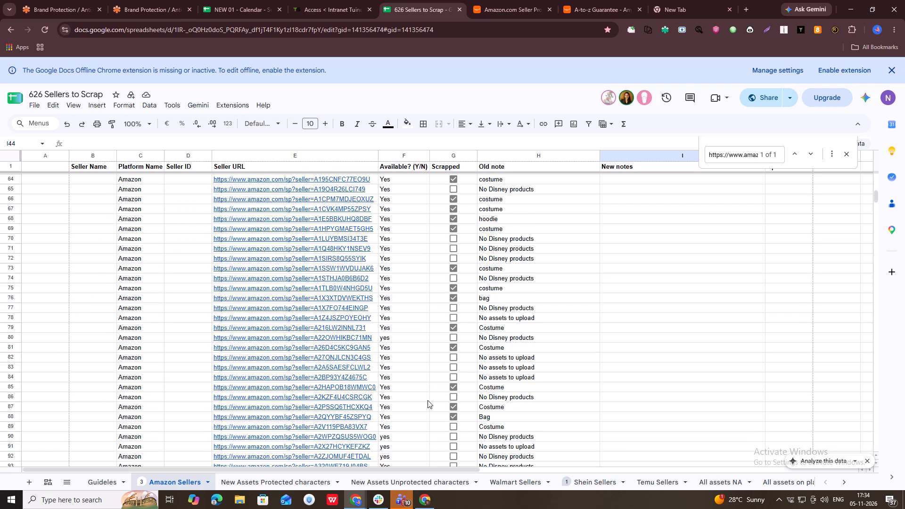
{"action": "scroll", "coordinate": [434, 391], "scroll_direction": "down", "scroll_amount": 7}
{"action": "scroll", "coordinate": [443, 394], "scroll_direction": "up", "scroll_amount": 7}
{"action": "scroll", "coordinate": [443, 394], "scroll_direction": "up", "scroll_amount": 17}
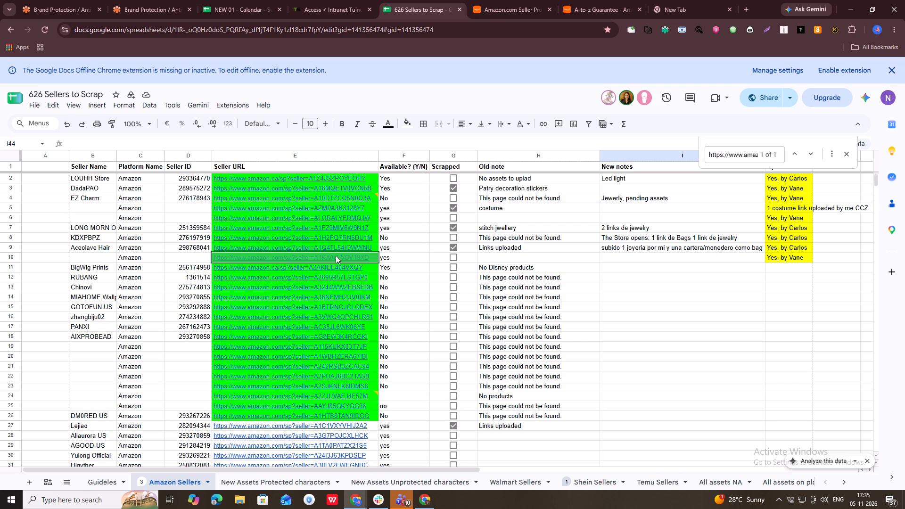
{"action": "scroll", "coordinate": [657, 259], "scroll_direction": "down", "scroll_amount": 4}
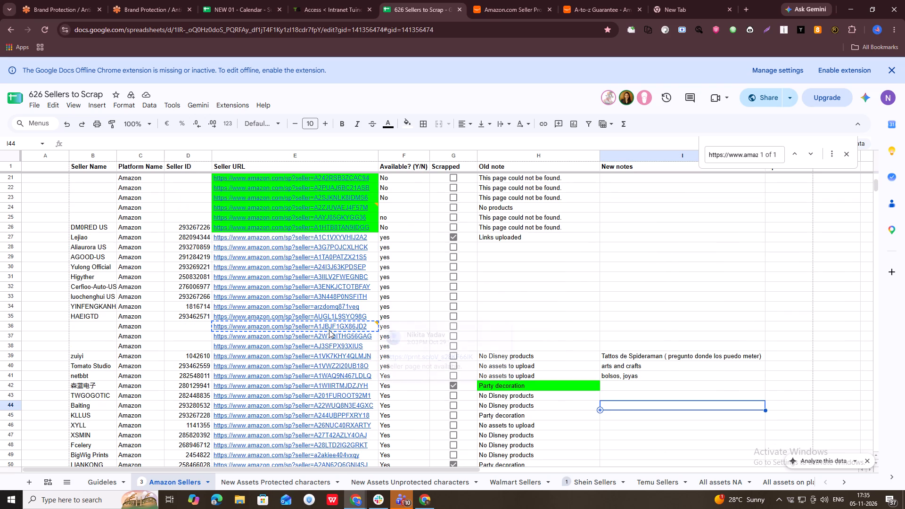
{"action": "left_click", "coordinate": [329, 328]}
{"action": "key", "text": "ctrl+c"}
{"action": "key", "text": "ctrl+f"}
{"action": "key", "text": "ctrl+v"}
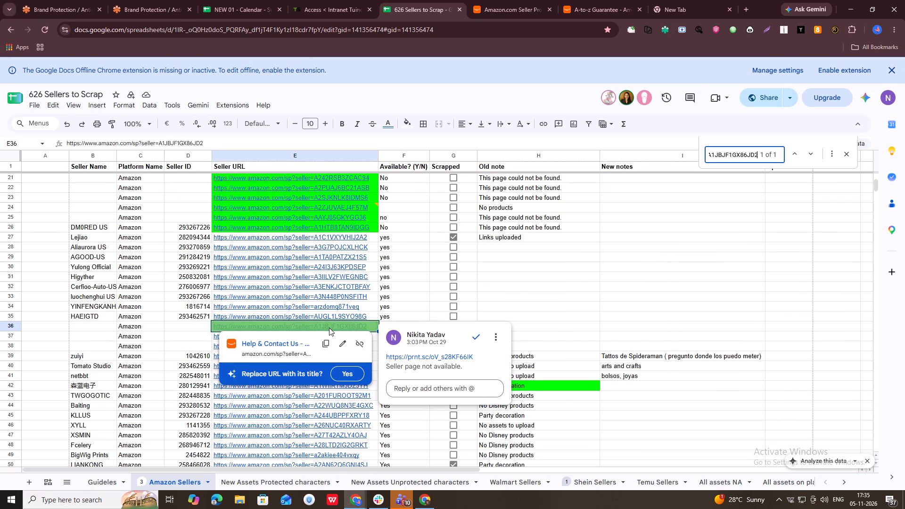
{"action": "left_click", "coordinate": [845, 153]}
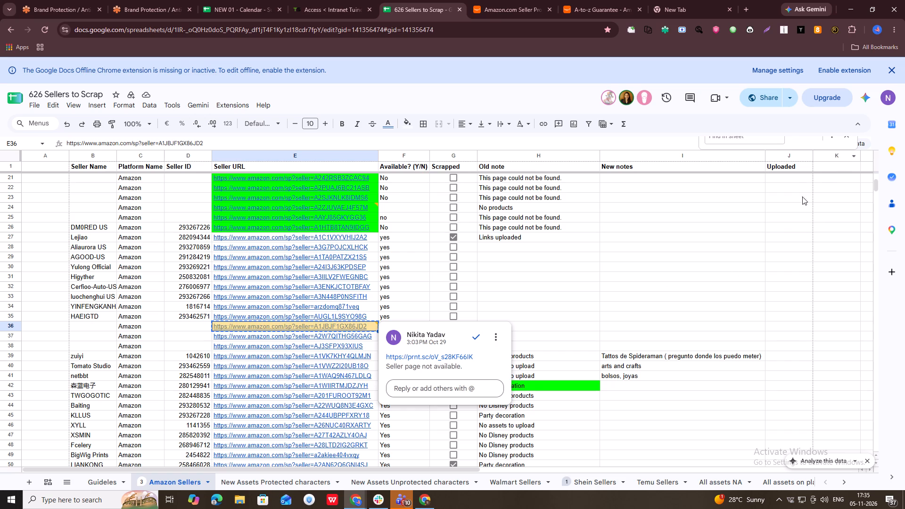
Review the seller rows of the Amazon Sellers sheet, examining their availability, scrapped status, notes and comments.
{"action": "left_click", "coordinate": [656, 309]}
{"action": "scroll", "coordinate": [499, 339], "scroll_direction": "down", "scroll_amount": 6}
{"action": "scroll", "coordinate": [499, 339], "scroll_direction": "up", "scroll_amount": 2}
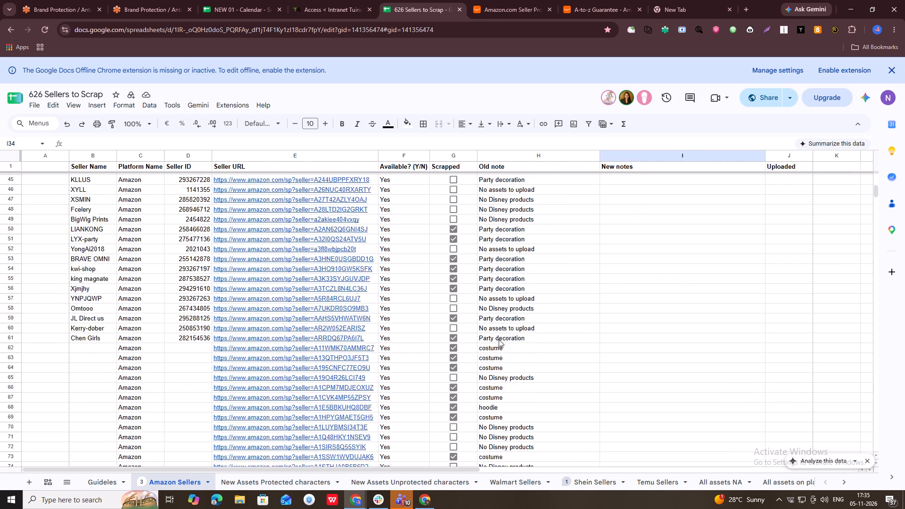
{"action": "scroll", "coordinate": [499, 339], "scroll_direction": "up", "scroll_amount": 16}
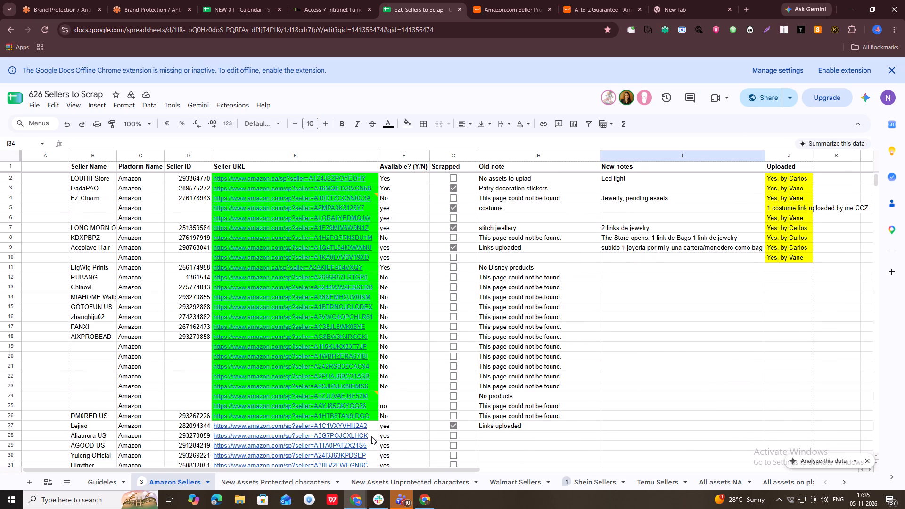
{"action": "scroll", "coordinate": [357, 396], "scroll_direction": "up", "scroll_amount": 5}
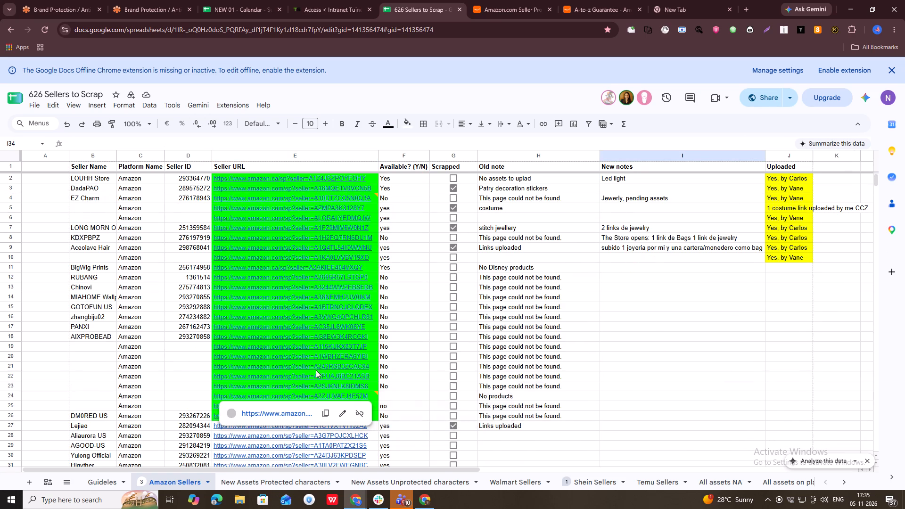
{"action": "scroll", "coordinate": [374, 325], "scroll_direction": "down", "scroll_amount": 2}
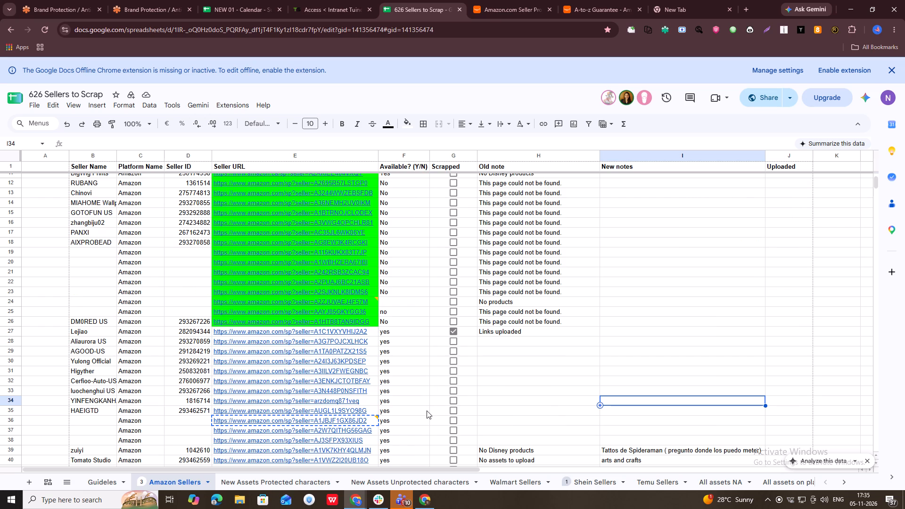
{"action": "scroll", "coordinate": [426, 404], "scroll_direction": "down", "scroll_amount": 2}
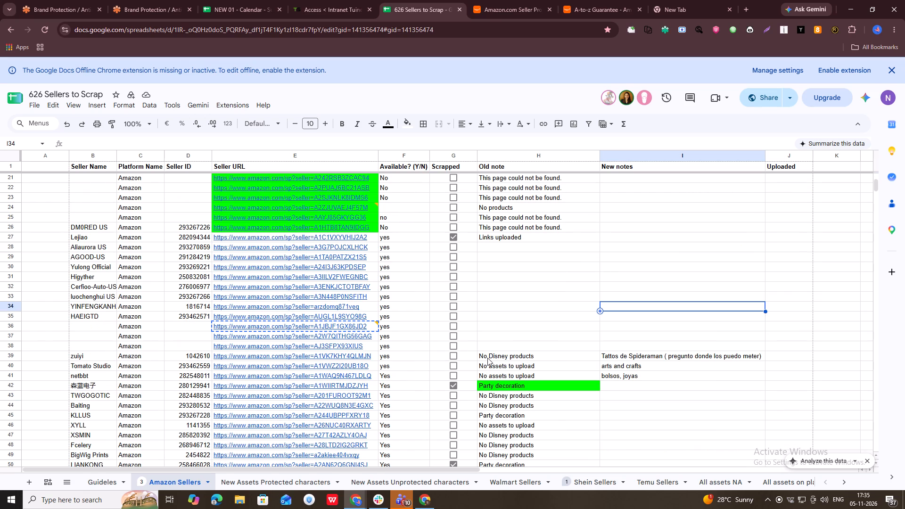
{"action": "scroll", "coordinate": [476, 341], "scroll_direction": "up", "scroll_amount": 3}
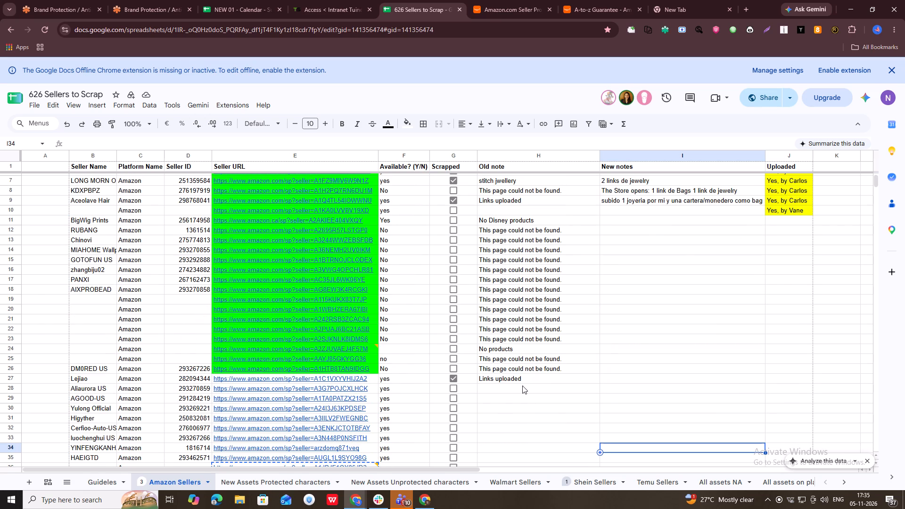
{"action": "scroll", "coordinate": [522, 386], "scroll_direction": "up", "scroll_amount": 4}
{"action": "scroll", "coordinate": [522, 386], "scroll_direction": "down", "scroll_amount": 6}
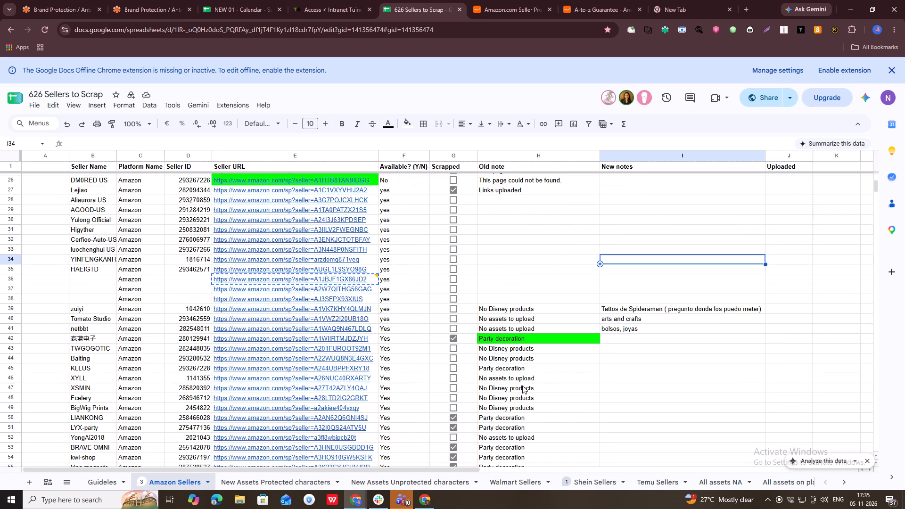
{"action": "scroll", "coordinate": [522, 386], "scroll_direction": "down", "scroll_amount": 12}
{"action": "scroll", "coordinate": [523, 386], "scroll_direction": "up", "scroll_amount": 6}
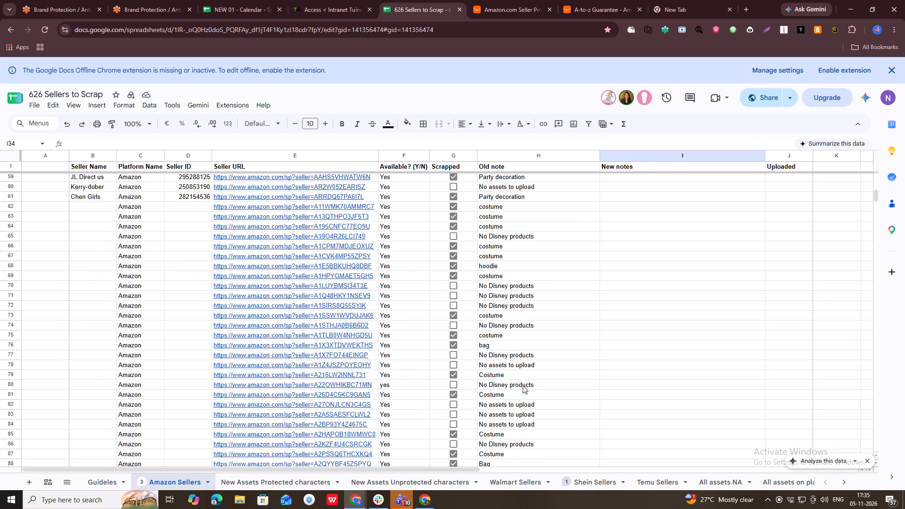
{"action": "scroll", "coordinate": [523, 386], "scroll_direction": "up", "scroll_amount": 7}
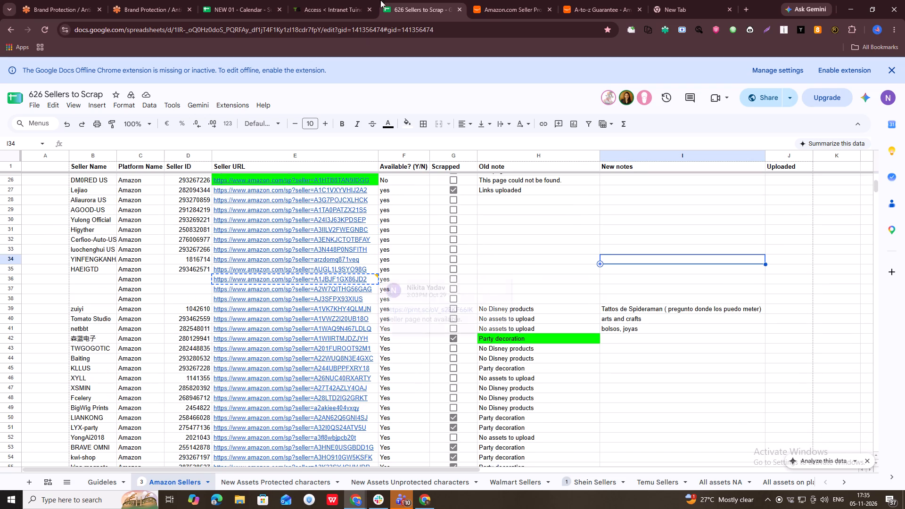
Close the two Amazon help tabs and the blank new tab beside the 626 Sellers to Scrap sheet.
{"action": "left_click", "coordinate": [518, 0]}
{"action": "middle_click", "coordinate": [518, 0]}
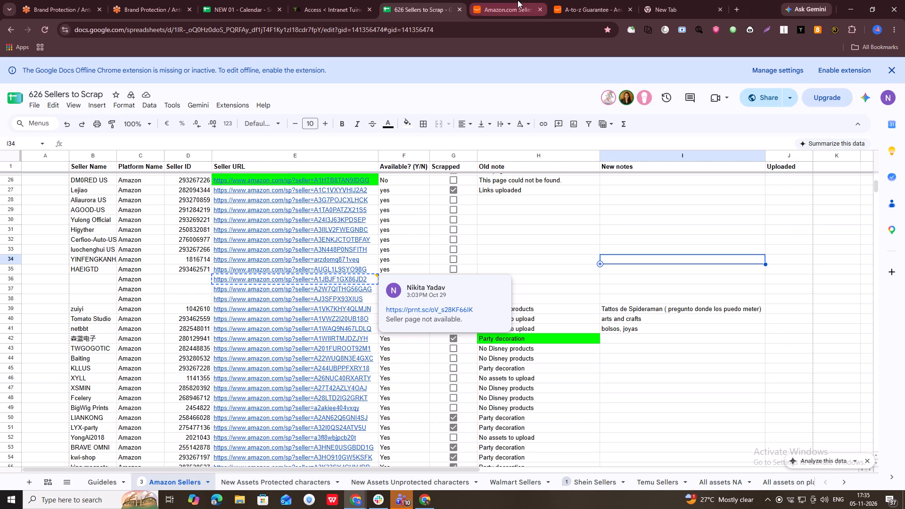
{"action": "middle_click", "coordinate": [518, 0]}
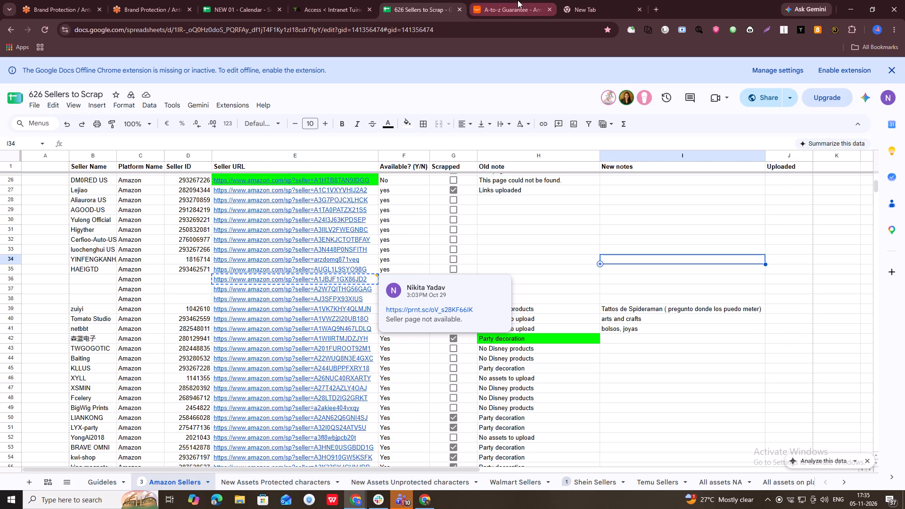
{"action": "middle_click", "coordinate": [518, 0]}
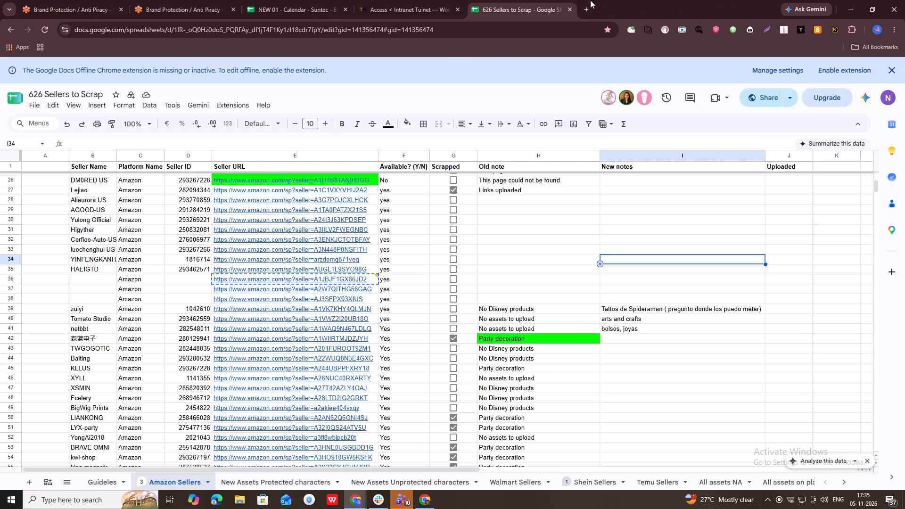
Open the Life At SunTec login page (lifeatsuntec.com) in a new tab.
{"action": "left_click", "coordinate": [582, 9]}
{"action": "type", "text": "life"}
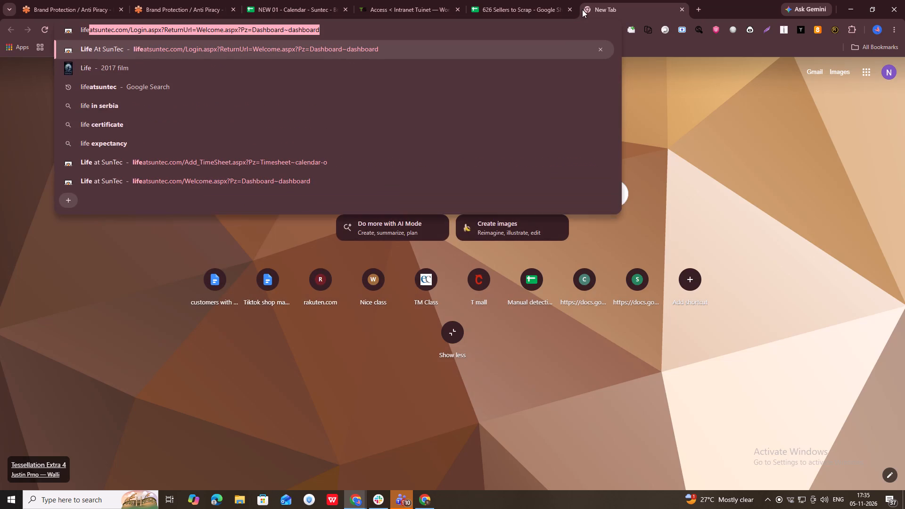
{"action": "key", "text": "Return"}
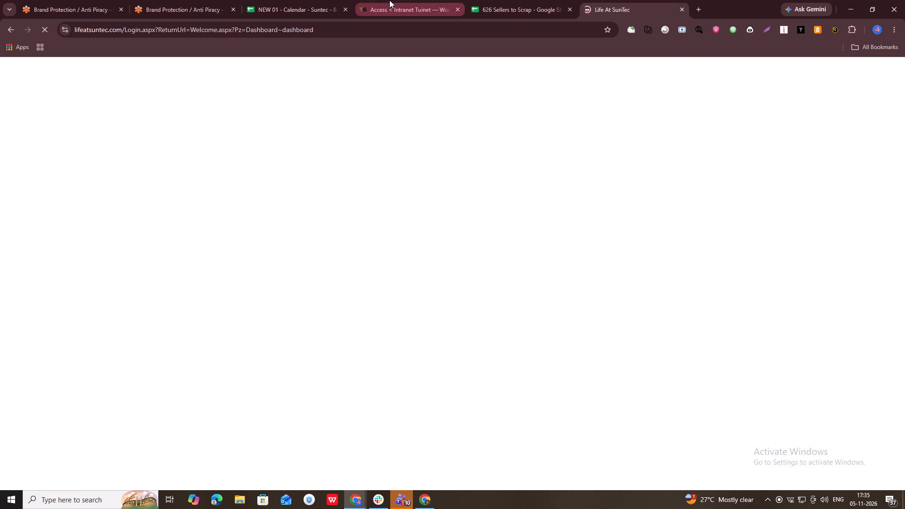
{"action": "left_click", "coordinate": [399, 0]}
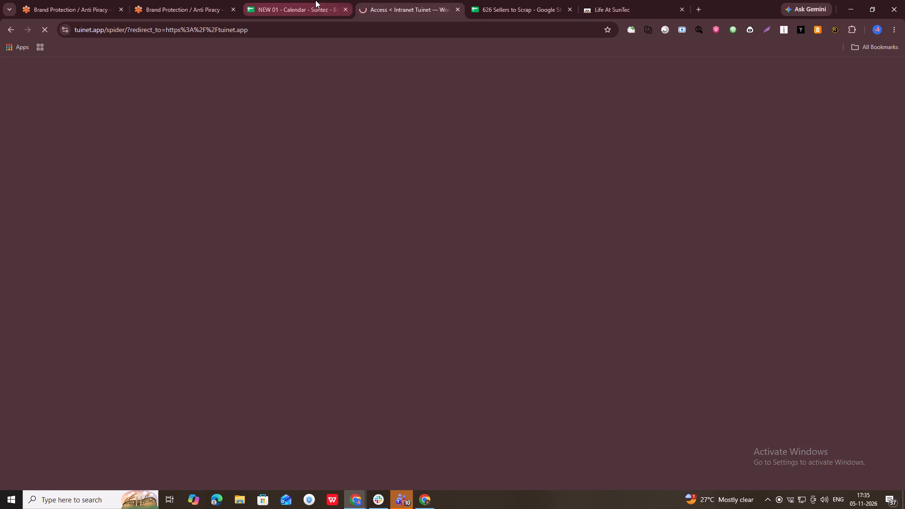
{"action": "left_click", "coordinate": [314, 0]}
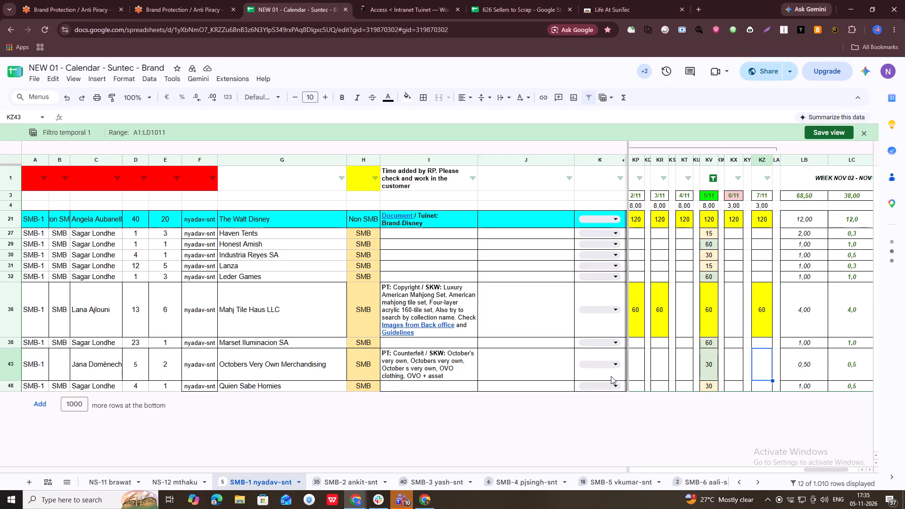
Switch to the other browser window showing the Red Points FrontOffice New Incident form for The Walt Disney.
{"action": "key", "text": "alt+Tab"}
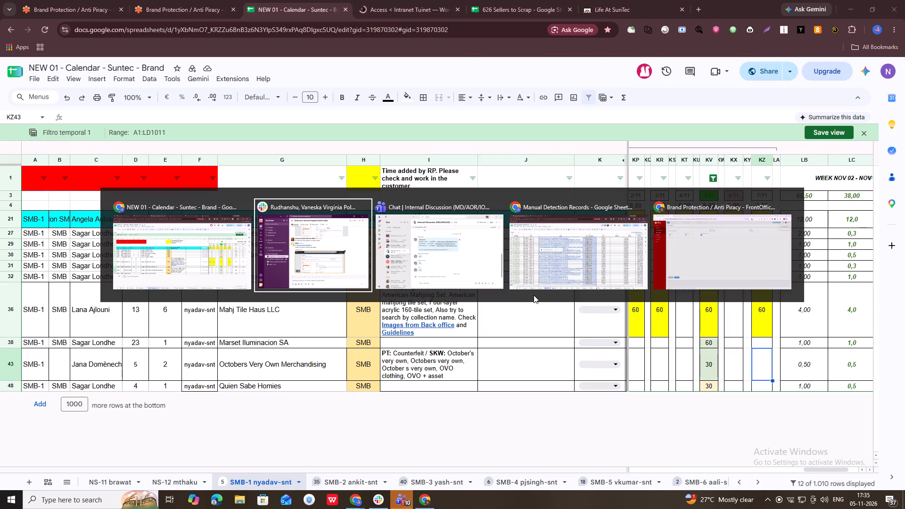
{"action": "left_click", "coordinate": [734, 270], "text": "alt"}
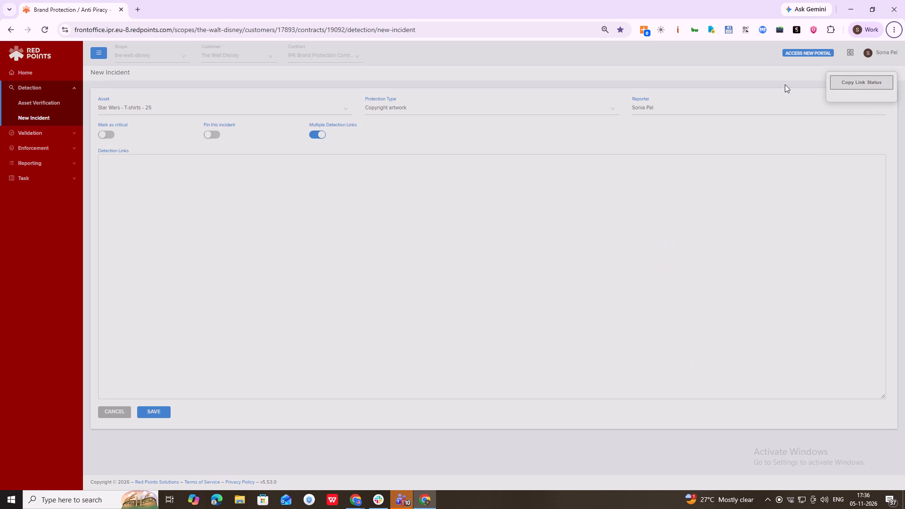
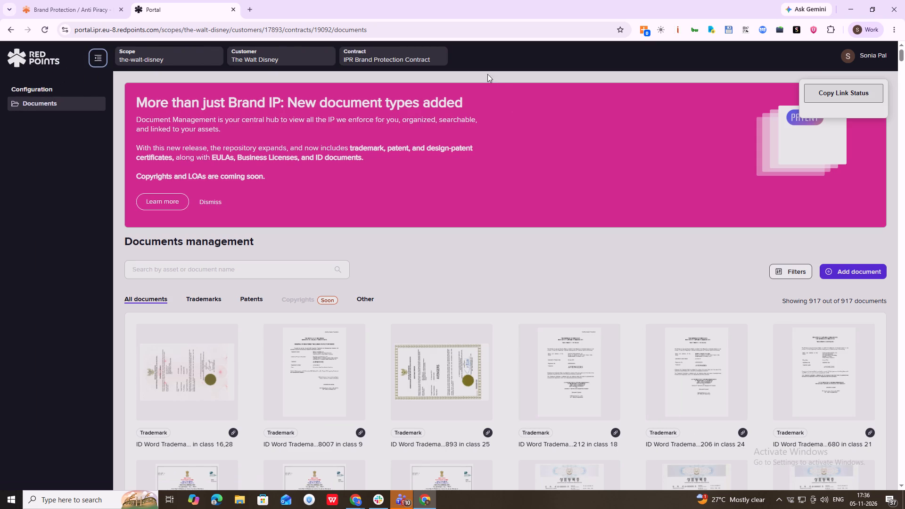
Look through The Walt Disney's Documents management page and the sidebar options under the IPR Brand Protection Contract.
{"action": "left_click", "coordinate": [281, 61]}
{"action": "left_click", "coordinate": [397, 57]}
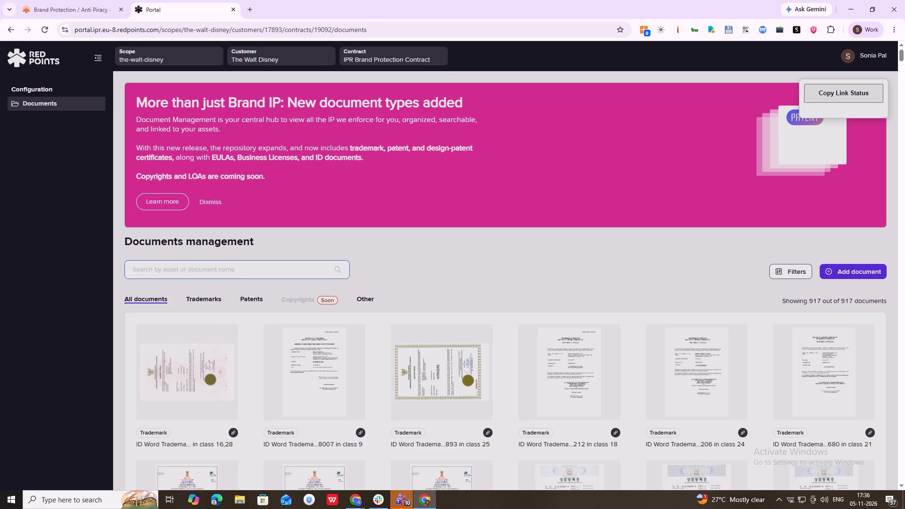
{"action": "scroll", "coordinate": [536, 260], "scroll_direction": "down", "scroll_amount": 19}
{"action": "scroll", "coordinate": [540, 252], "scroll_direction": "down", "scroll_amount": 8}
{"action": "scroll", "coordinate": [541, 251], "scroll_direction": "up", "scroll_amount": 20}
{"action": "scroll", "coordinate": [541, 251], "scroll_direction": "up", "scroll_amount": 20}
{"action": "scroll", "coordinate": [541, 251], "scroll_direction": "up", "scroll_amount": 5}
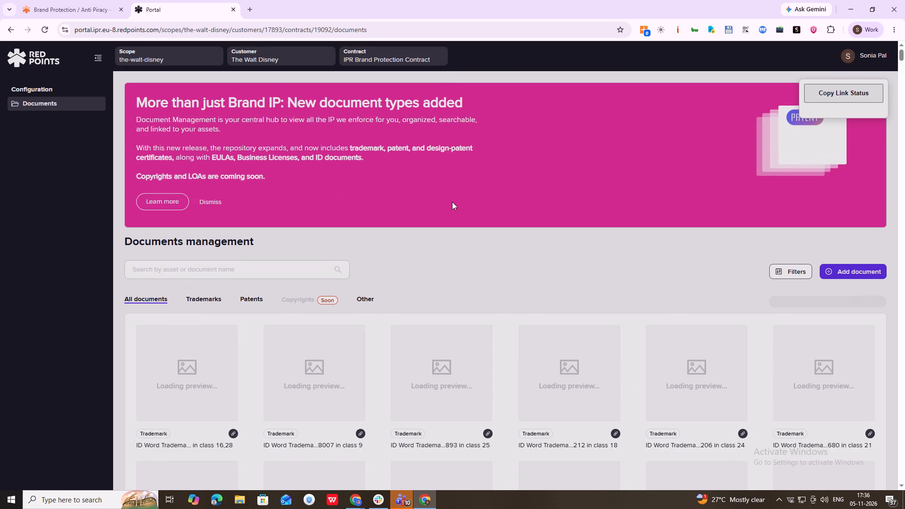
{"action": "scroll", "coordinate": [610, 203], "scroll_direction": "up", "scroll_amount": 5}
{"action": "left_click", "coordinate": [30, 92]}
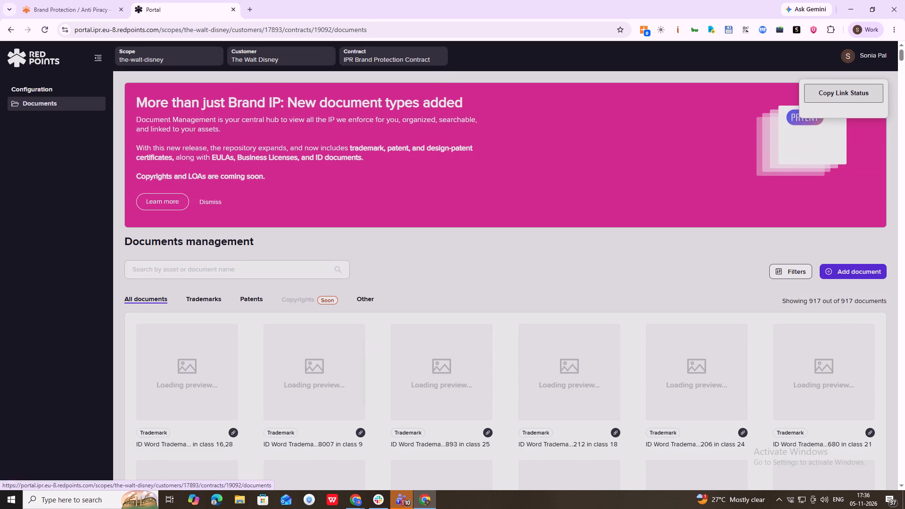
{"action": "left_click", "coordinate": [95, 55]}
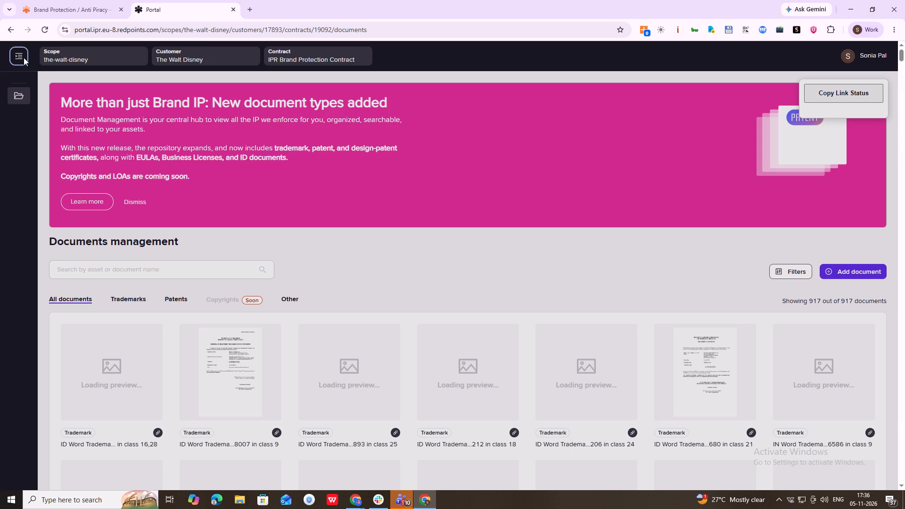
{"action": "left_click", "coordinate": [21, 57]}
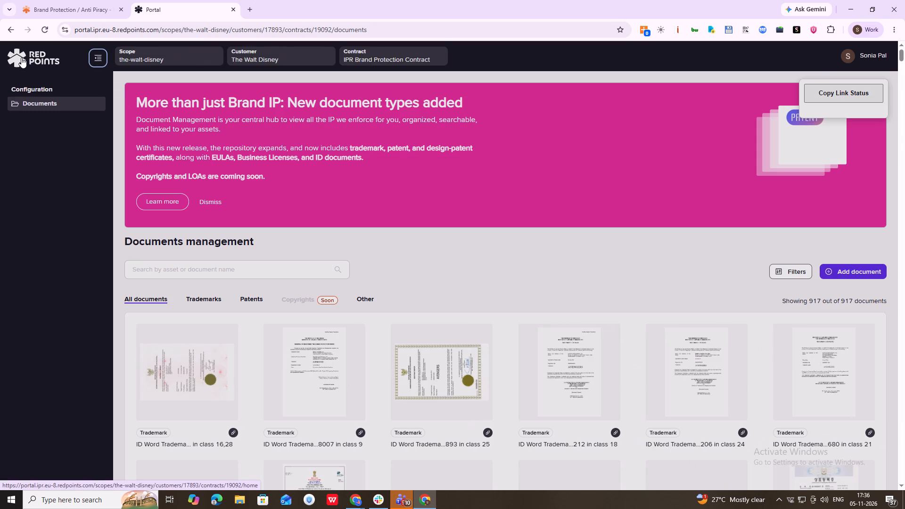
{"action": "left_click", "coordinate": [30, 106]}
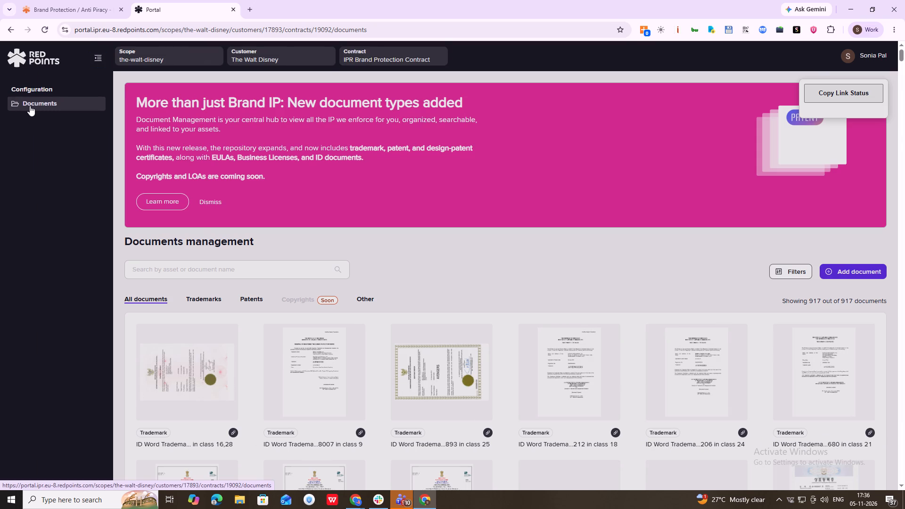
{"action": "left_click", "coordinate": [52, 90]}
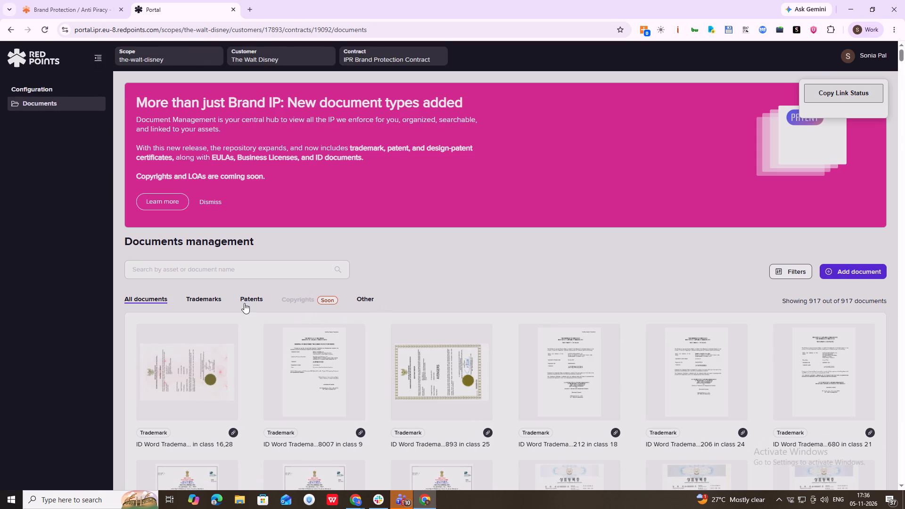
{"action": "scroll", "coordinate": [497, 358], "scroll_direction": "down", "scroll_amount": 7}
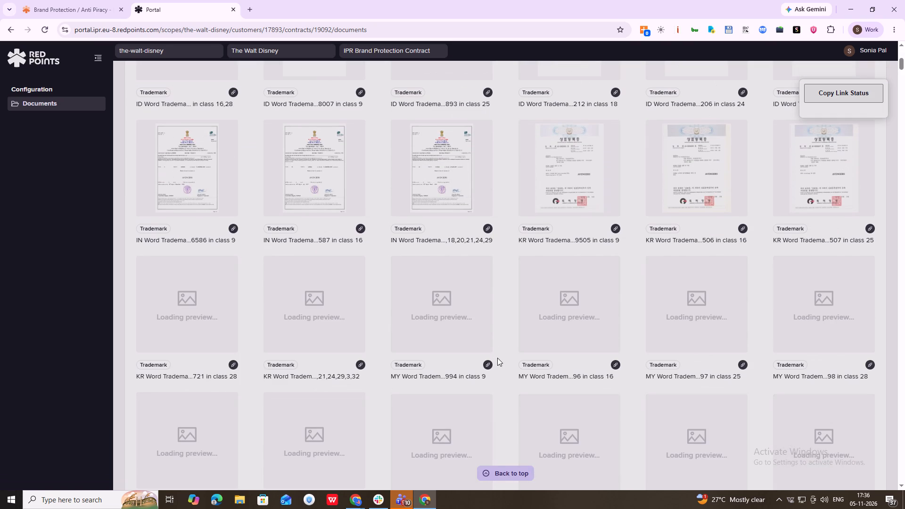
{"action": "scroll", "coordinate": [497, 358], "scroll_direction": "down", "scroll_amount": 7}
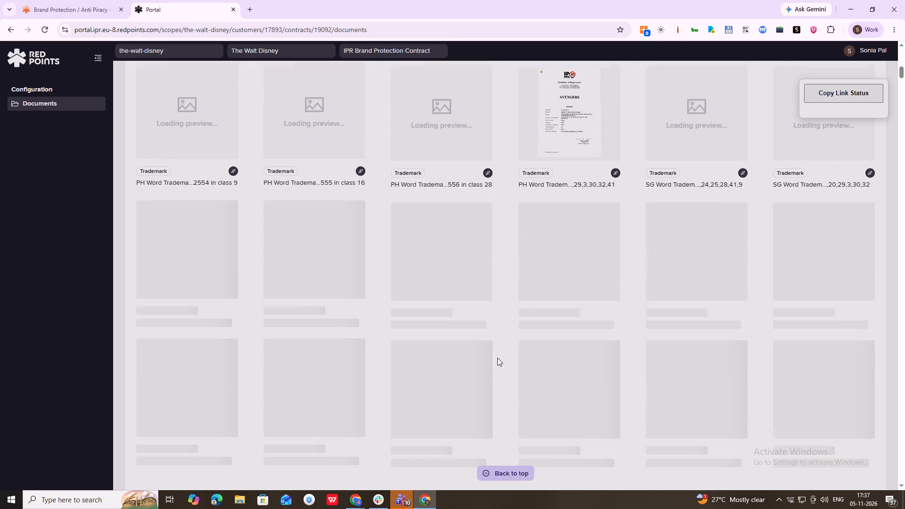
{"action": "scroll", "coordinate": [497, 358], "scroll_direction": "down", "scroll_amount": 13}
{"action": "scroll", "coordinate": [503, 349], "scroll_direction": "up", "scroll_amount": 7}
{"action": "scroll", "coordinate": [503, 349], "scroll_direction": "up", "scroll_amount": 19}
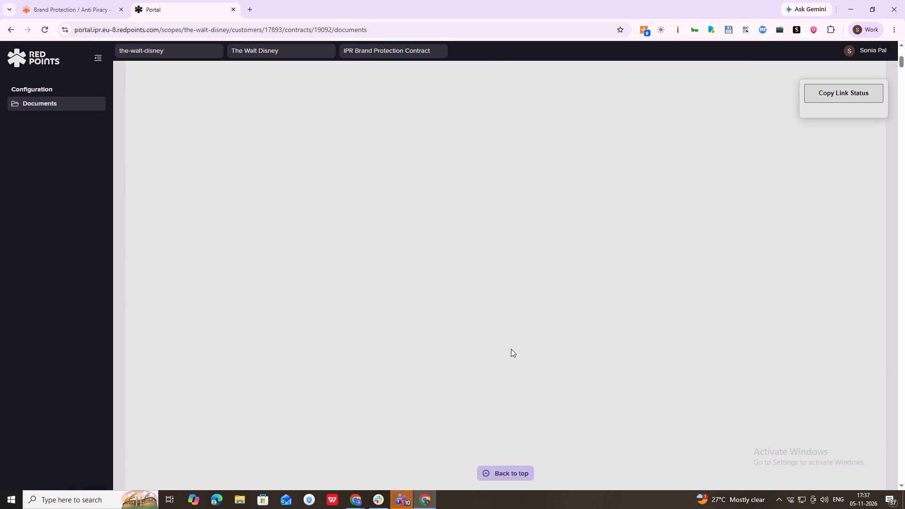
{"action": "scroll", "coordinate": [511, 349], "scroll_direction": "up", "scroll_amount": 17}
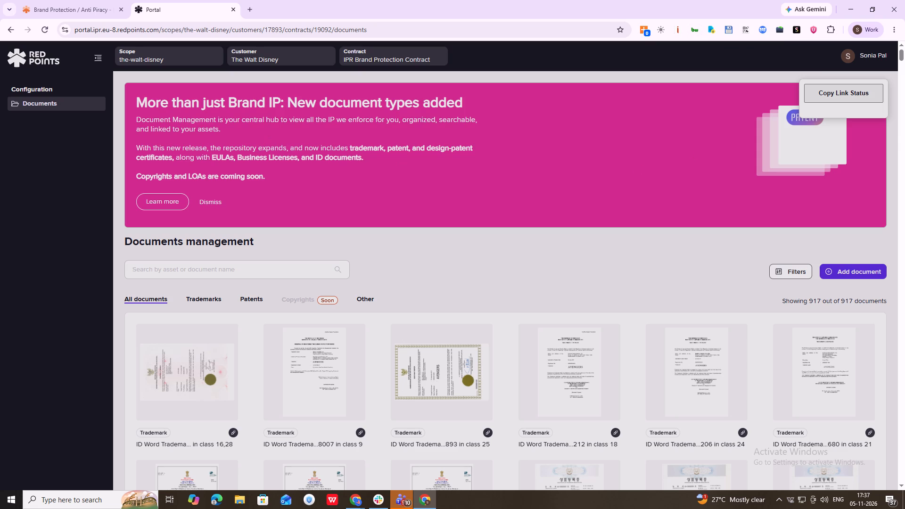
{"action": "left_click", "coordinate": [98, 58]}
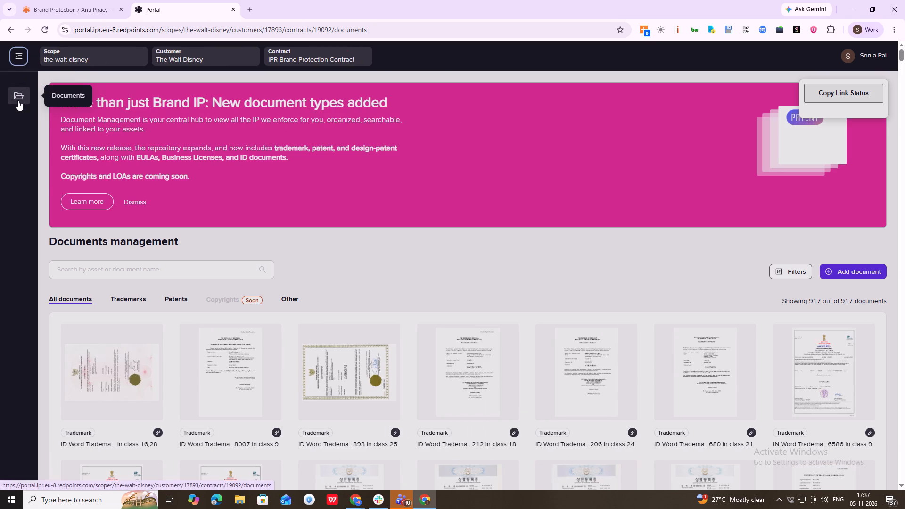
{"action": "left_click", "coordinate": [24, 56]}
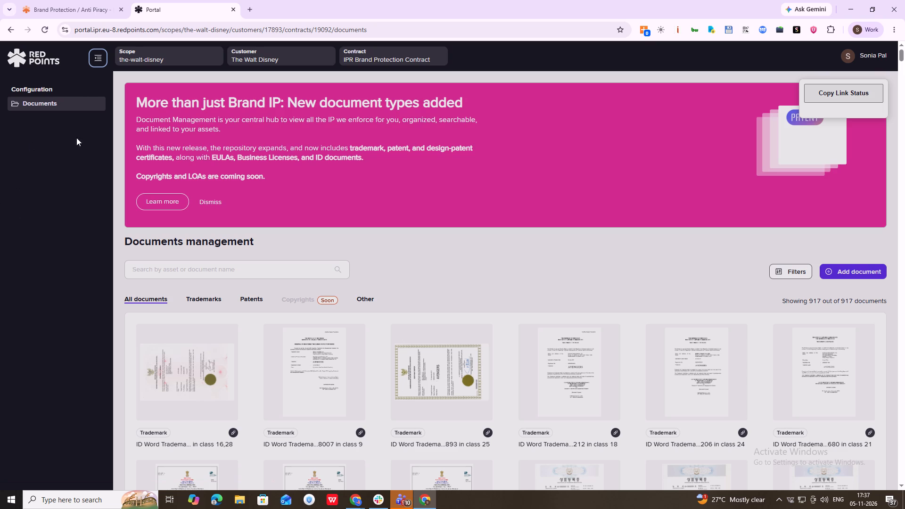
Open the Red Points portal home page for The Walt Disney and dismiss the Enforcement Log announcement.
{"action": "left_click", "coordinate": [35, 66]}
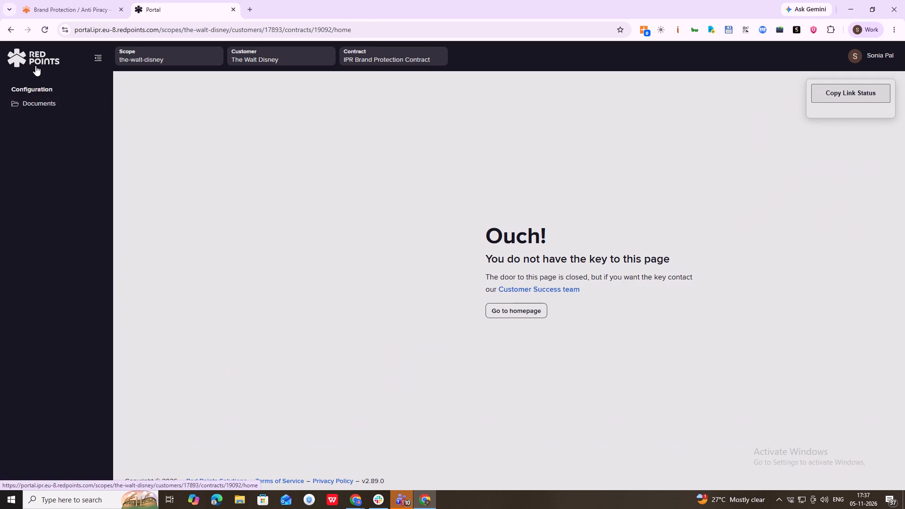
{"action": "double_click", "coordinate": [35, 63]}
{"action": "double_click", "coordinate": [35, 63]}
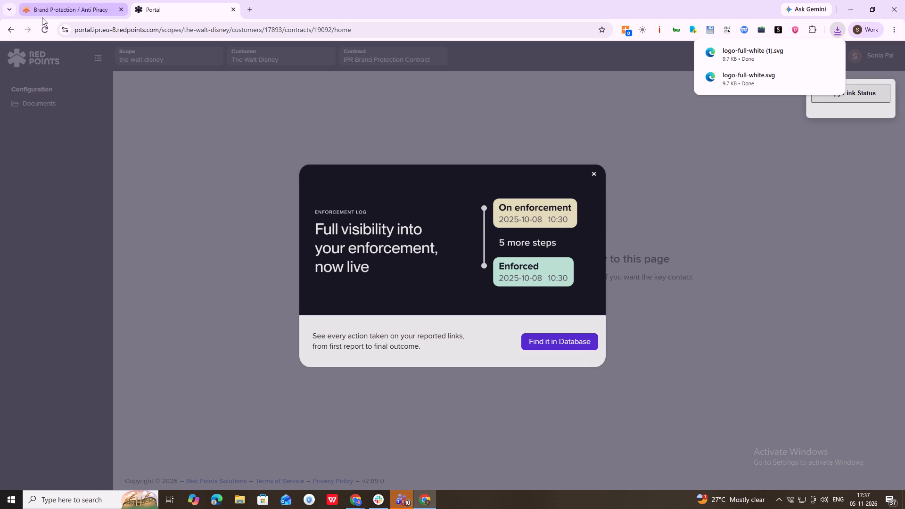
{"action": "left_click", "coordinate": [594, 174]}
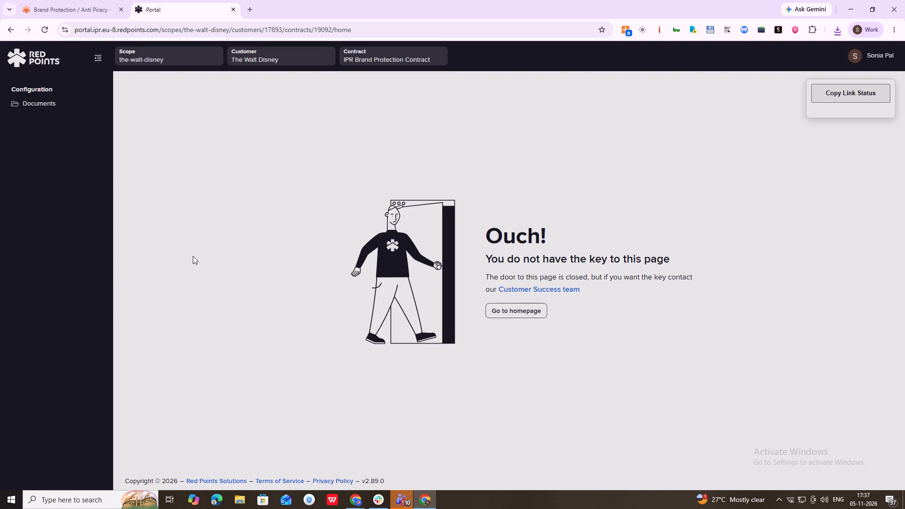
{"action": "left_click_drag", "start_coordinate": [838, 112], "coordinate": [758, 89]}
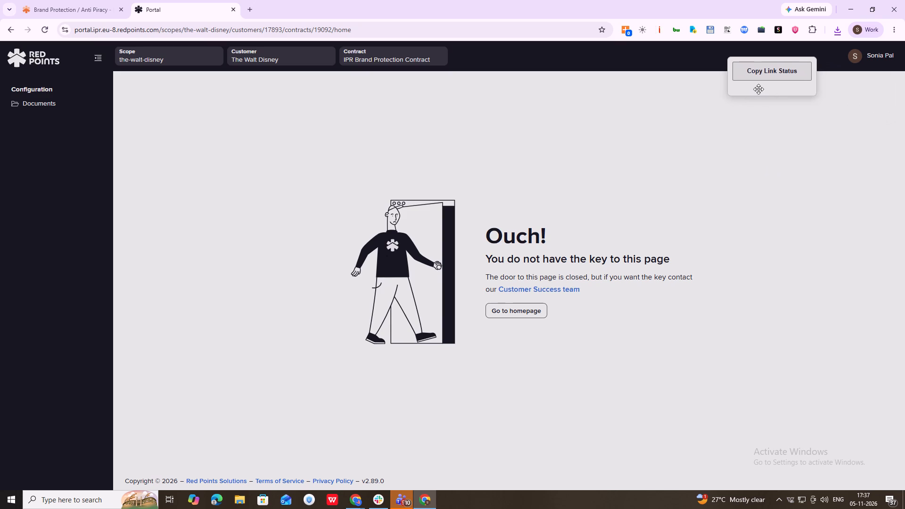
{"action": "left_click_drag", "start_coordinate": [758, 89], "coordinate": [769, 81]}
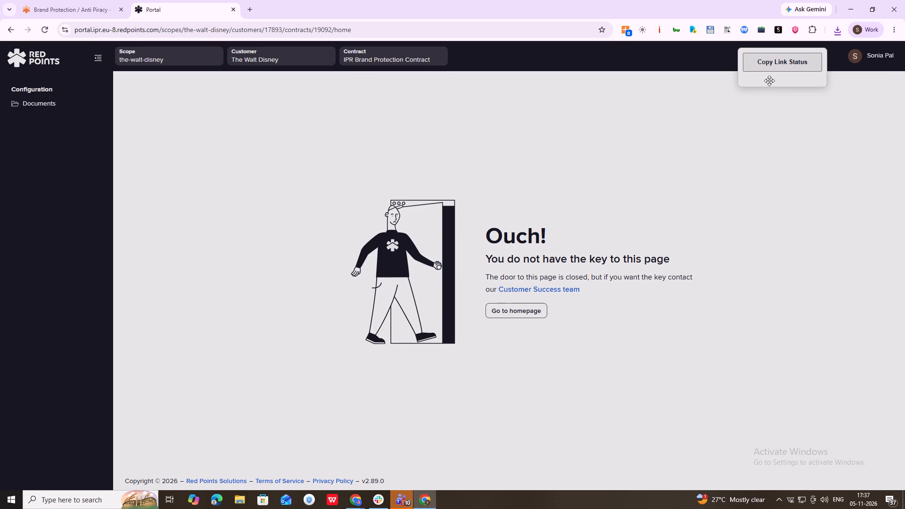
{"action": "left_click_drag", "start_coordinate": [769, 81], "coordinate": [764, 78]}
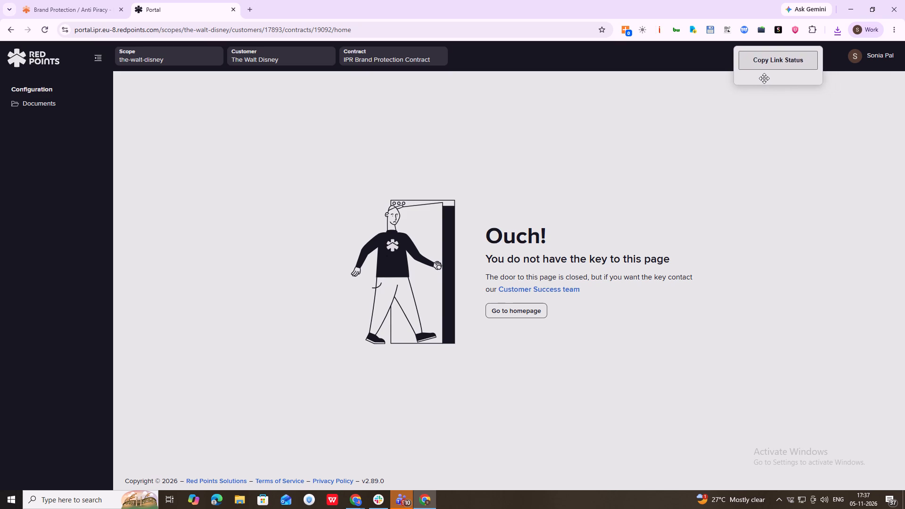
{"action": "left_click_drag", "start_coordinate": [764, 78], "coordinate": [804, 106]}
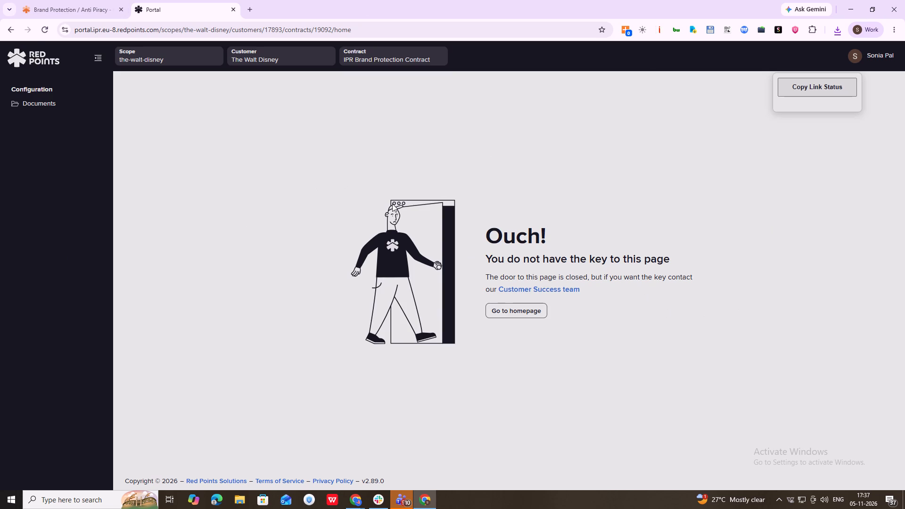
Capture a full-width screenshot of the portal home page, from the address bar down past the access message.
{"action": "key", "text": "shift+super+s"}
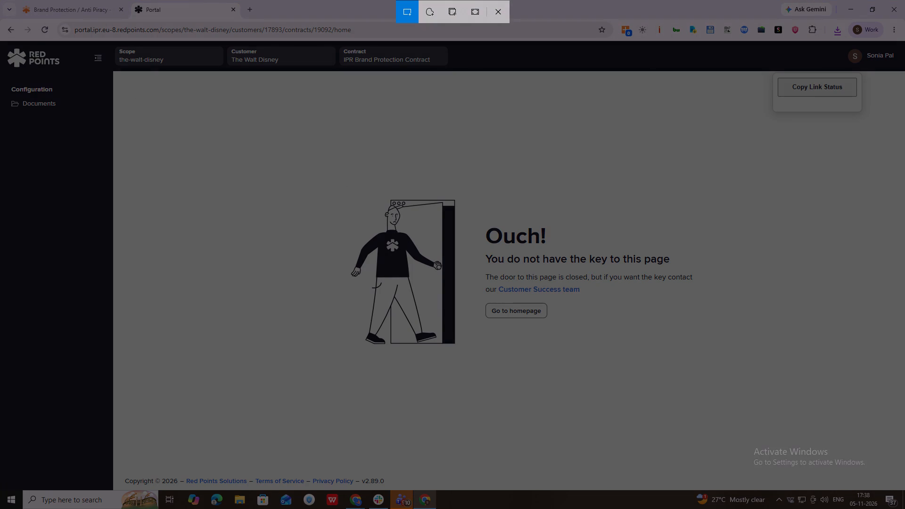
{"action": "left_click_drag", "start_coordinate": [0, 16], "coordinate": [767, 293]}
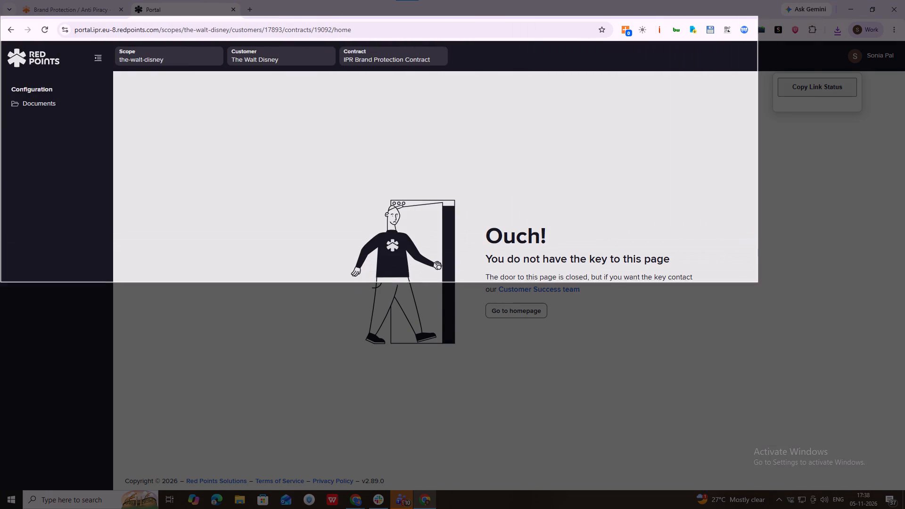
{"action": "left_click_drag", "start_coordinate": [767, 293], "coordinate": [866, 369]}
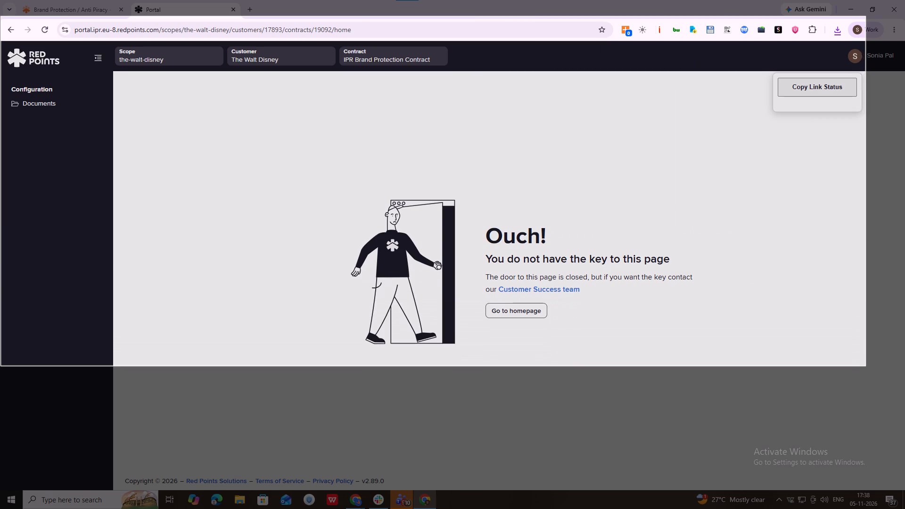
{"action": "left_click_drag", "start_coordinate": [866, 369], "coordinate": [903, 375]}
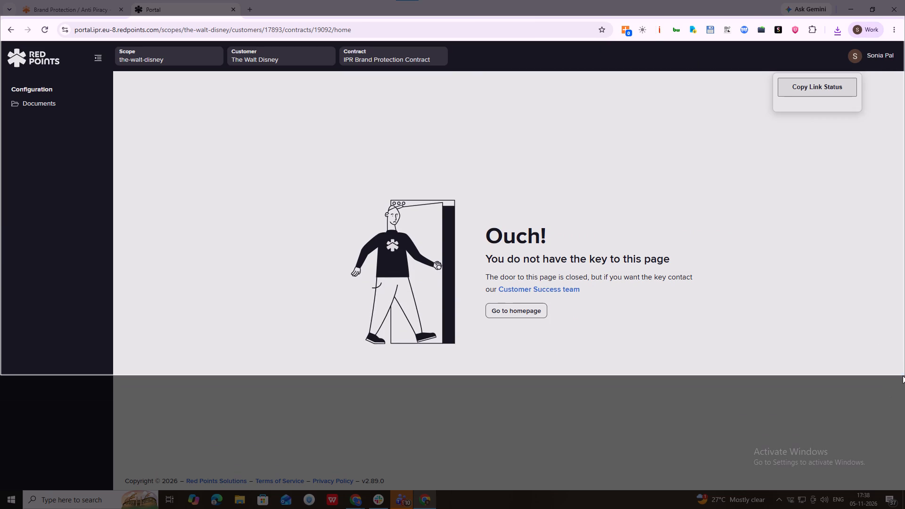
Switch from the Red Points portal to another open window.
{"action": "key", "text": "alt+Tab"}
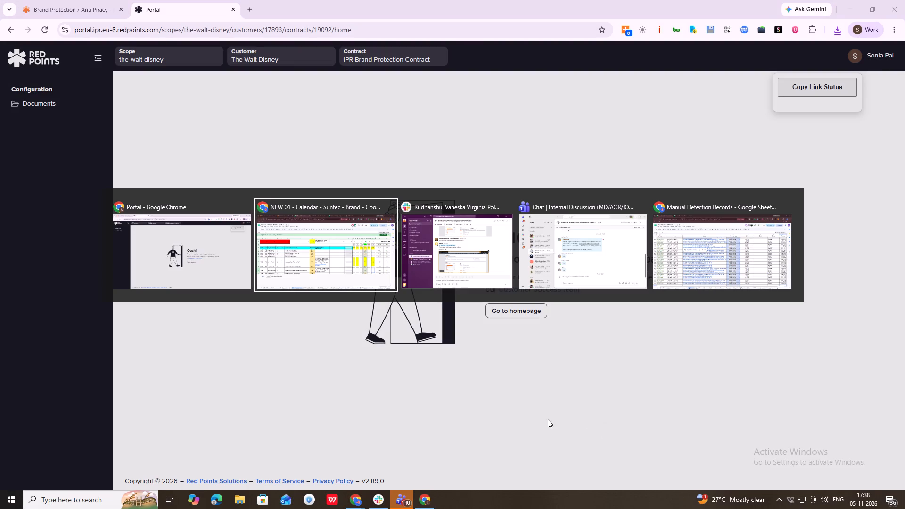
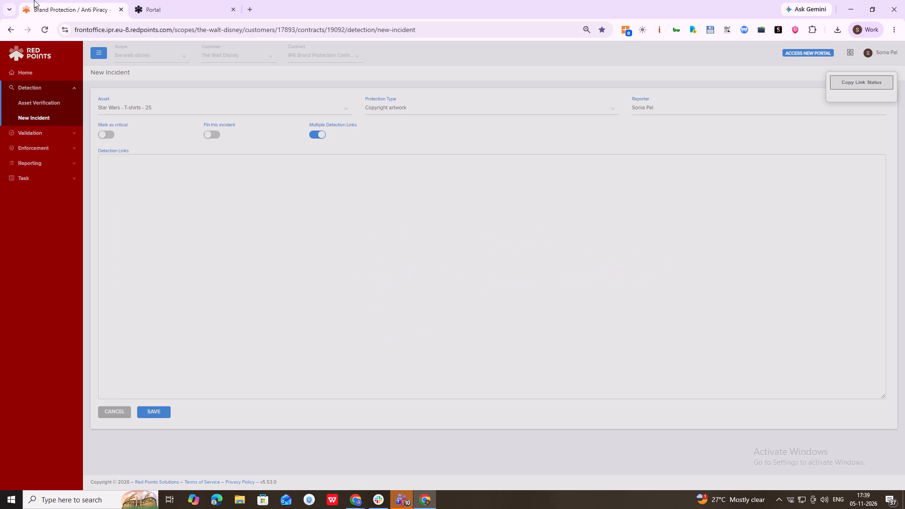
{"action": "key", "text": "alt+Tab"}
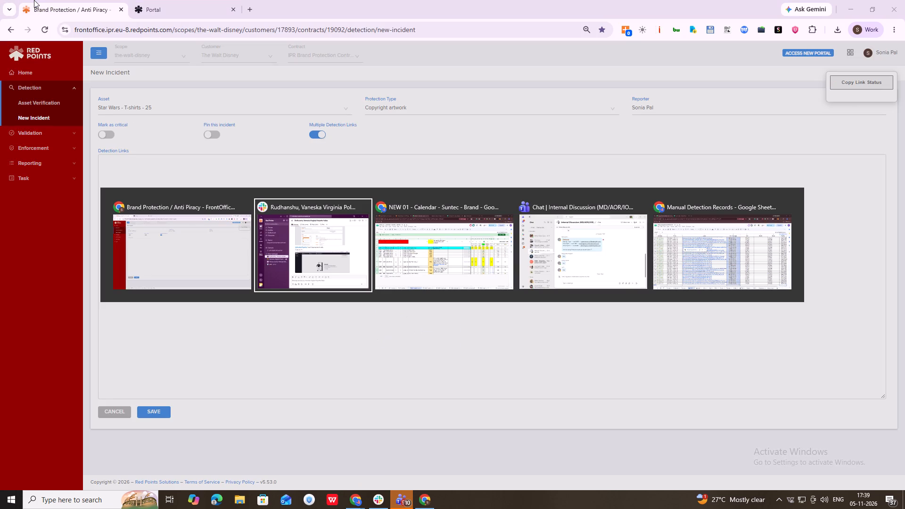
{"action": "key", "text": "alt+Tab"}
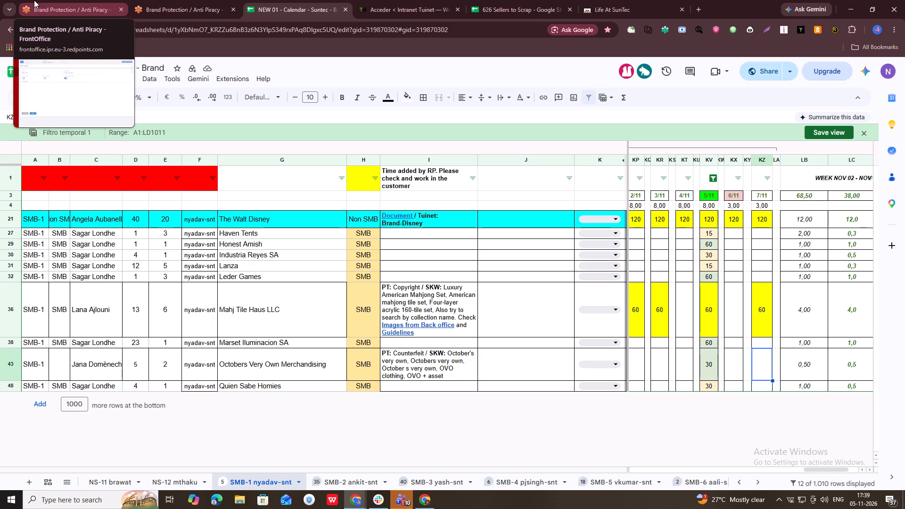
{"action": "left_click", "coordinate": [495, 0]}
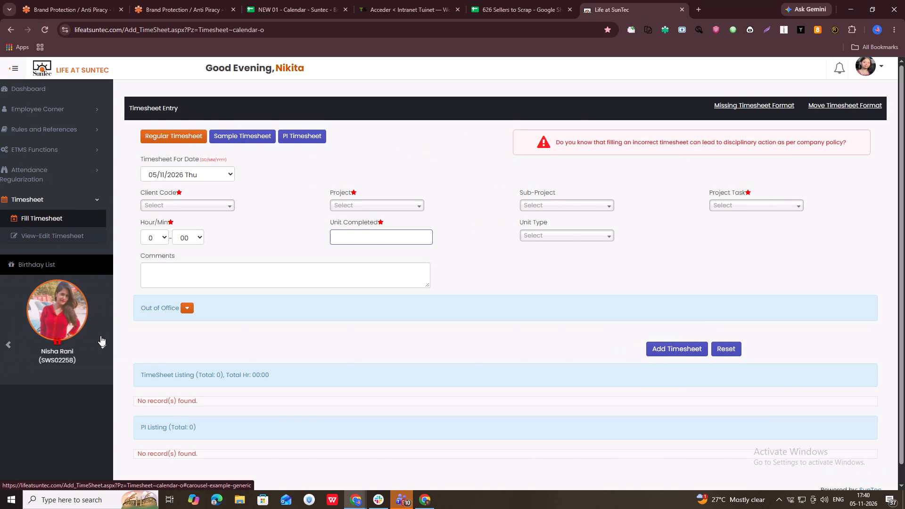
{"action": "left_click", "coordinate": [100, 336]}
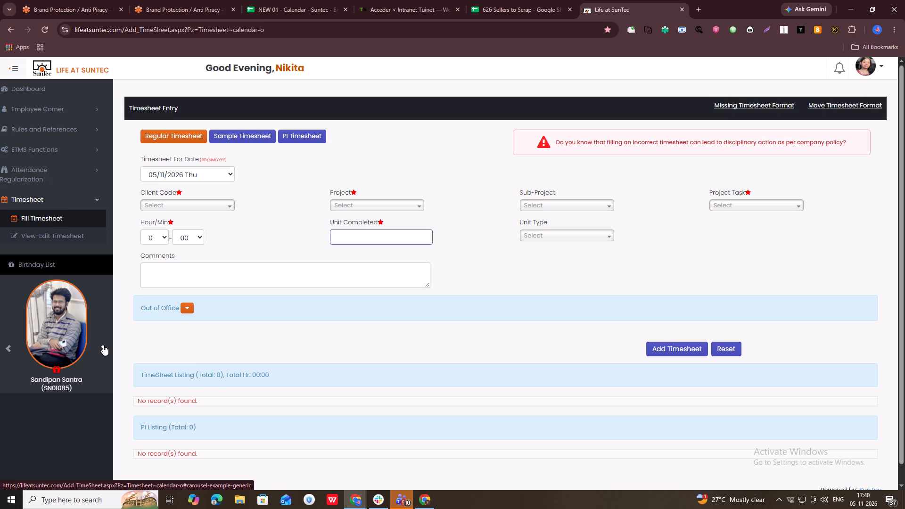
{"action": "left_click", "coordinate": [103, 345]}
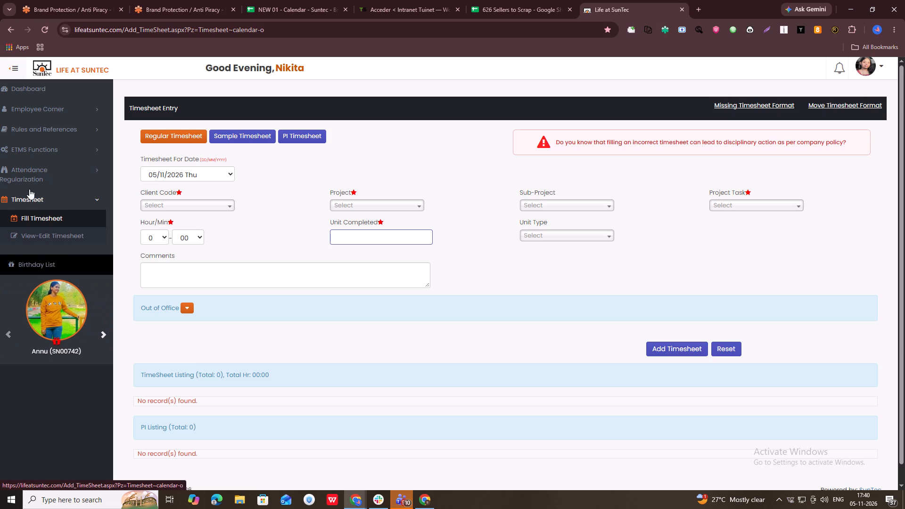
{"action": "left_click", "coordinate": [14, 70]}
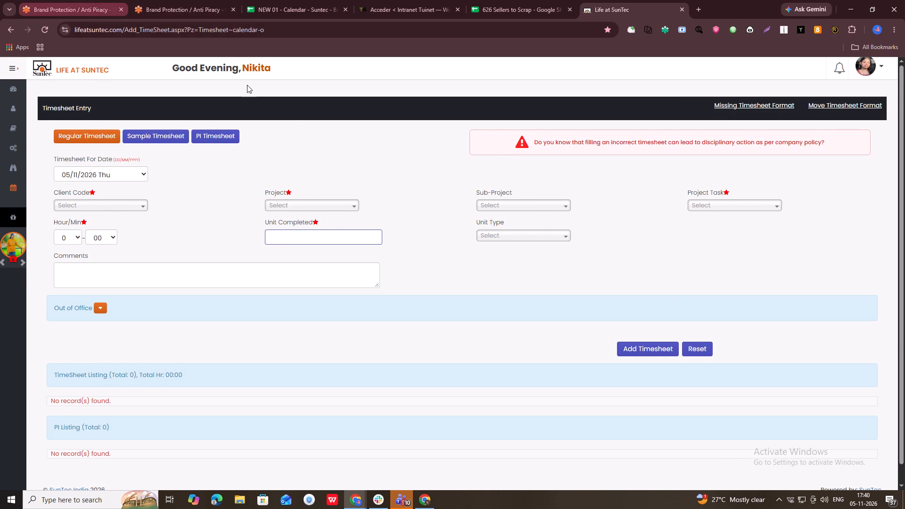
Copy all Star Wars T-shirt links from column E of the shop.tiktok links sheet into the Nikita sheet's Links column from row 104847.
{"action": "key", "text": "alt+Tab"}
{"action": "left_click", "coordinate": [744, 260], "text": "alt"}
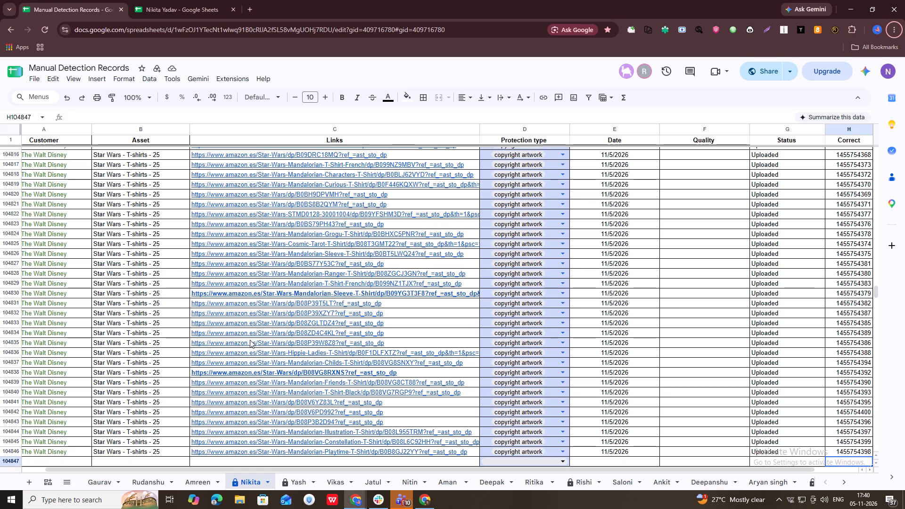
{"action": "scroll", "coordinate": [272, 347], "scroll_direction": "down", "scroll_amount": 3}
{"action": "left_click", "coordinate": [278, 321]}
{"action": "left_click", "coordinate": [173, 0]}
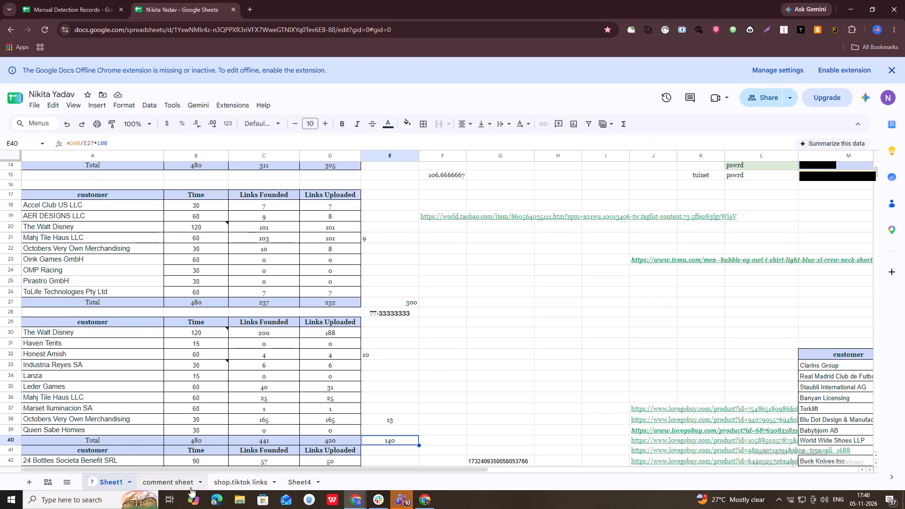
{"action": "left_click", "coordinate": [233, 488]}
{"action": "left_click", "coordinate": [366, 179]}
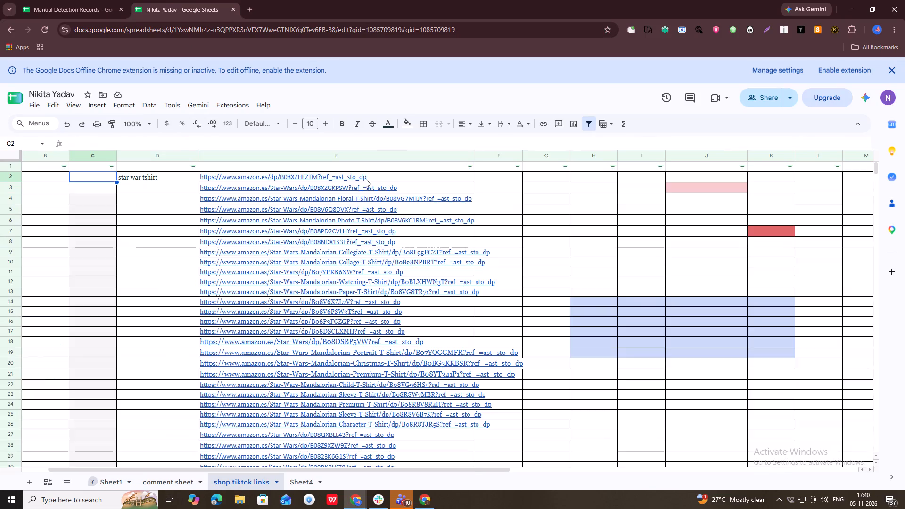
{"action": "key", "text": "ctrl+shift+Down"}
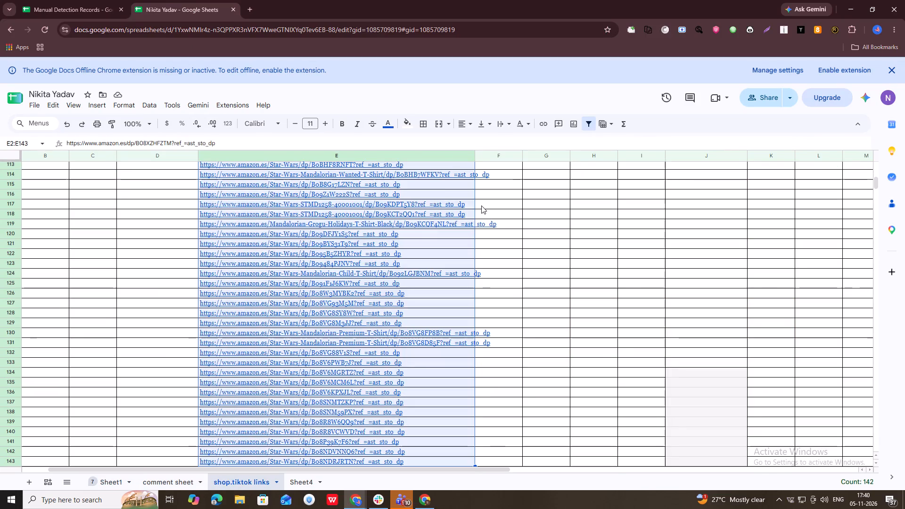
{"action": "scroll", "coordinate": [370, 234], "scroll_direction": "down", "scroll_amount": 3}
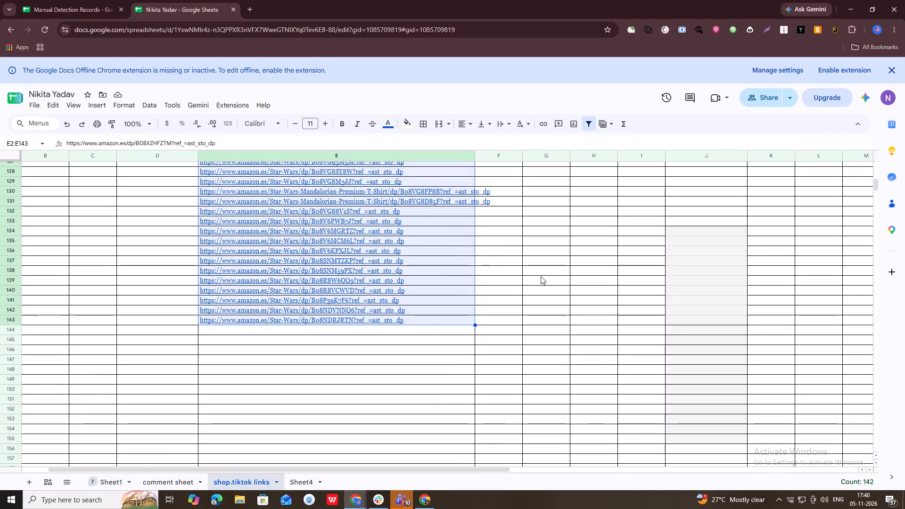
{"action": "key", "text": "ctrl+c"}
{"action": "key", "text": "ctrl+c"}
{"action": "key", "text": "ctrl+c"}
{"action": "key", "text": "ctrl+c"}
{"action": "left_click", "coordinate": [68, 0]}
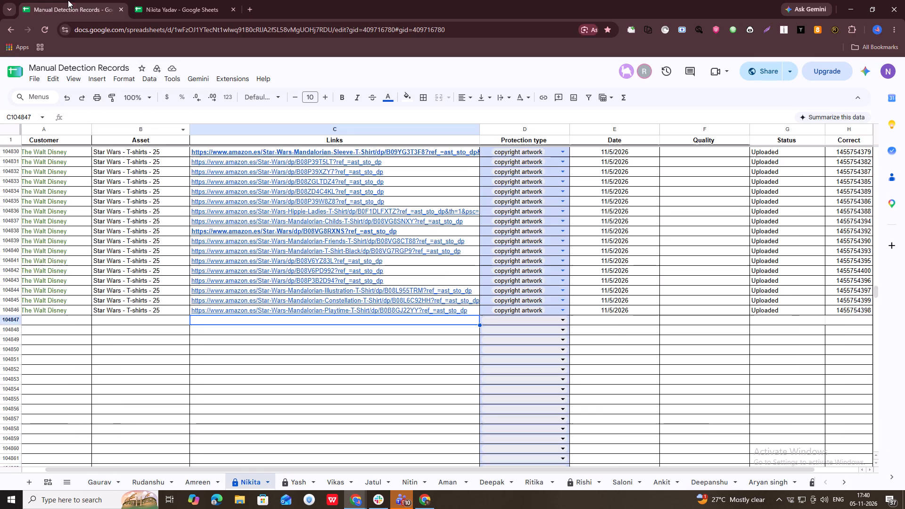
{"action": "key", "text": "ctrl+v"}
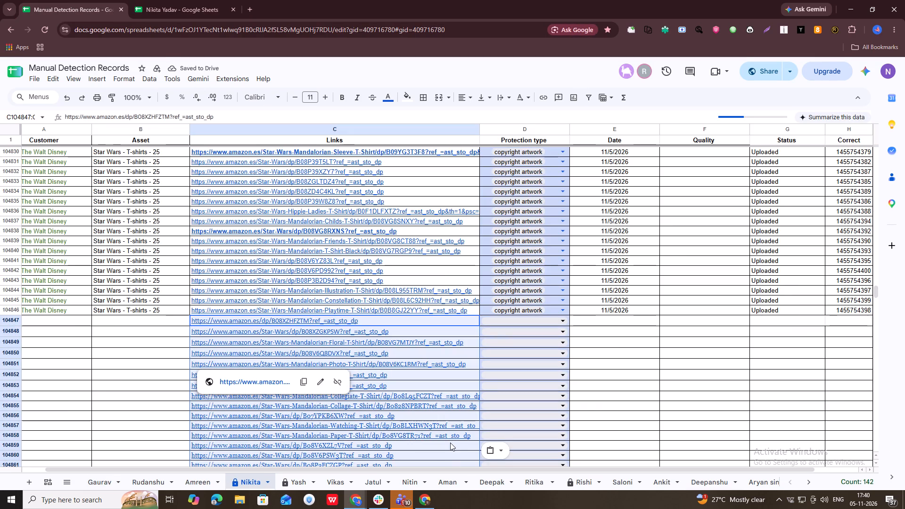
Switch to the Red Points portal and paste the copied Amazon links into the New Incident form's Detection Links.
{"action": "key", "text": "alt+Tab"}
{"action": "key", "text": "alt+Tab"}
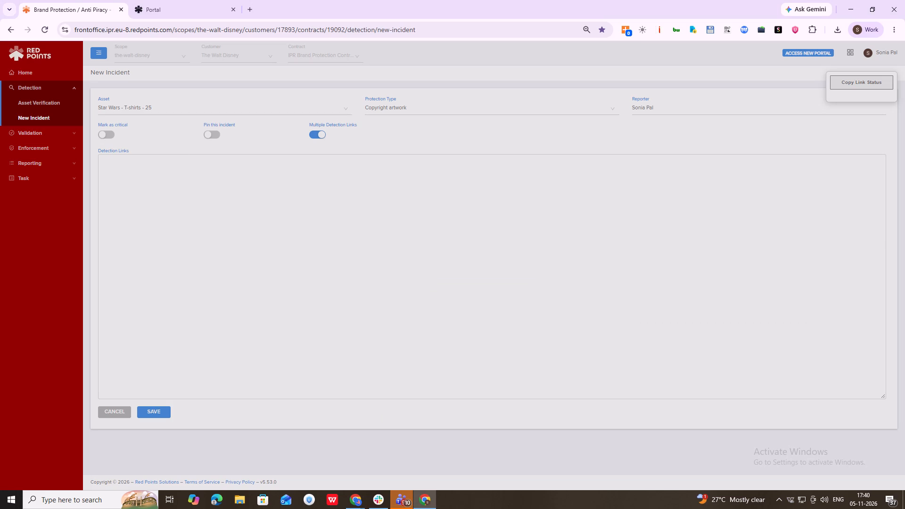
{"action": "left_click", "coordinate": [310, 248]}
{"action": "key", "text": "ctrl+v"}
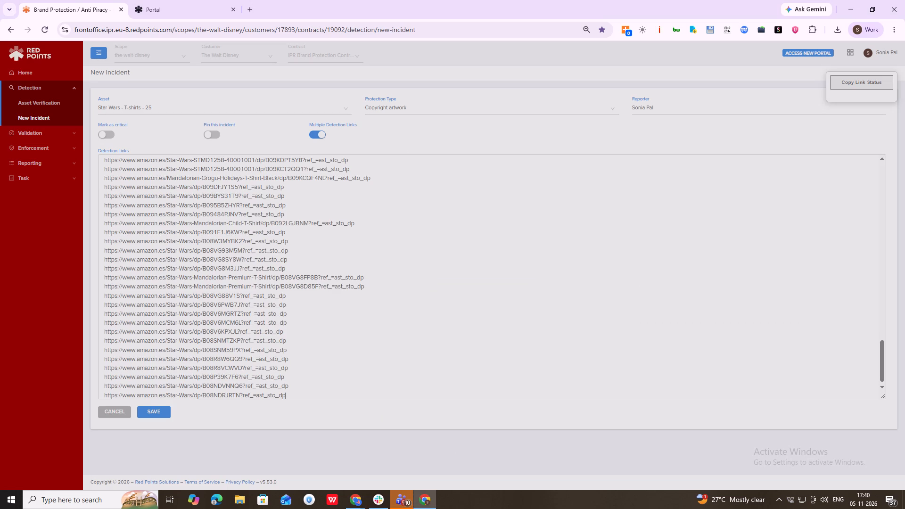
{"action": "scroll", "coordinate": [390, 310], "scroll_direction": "down", "scroll_amount": 6}
{"action": "scroll", "coordinate": [392, 310], "scroll_direction": "up", "scroll_amount": 12}
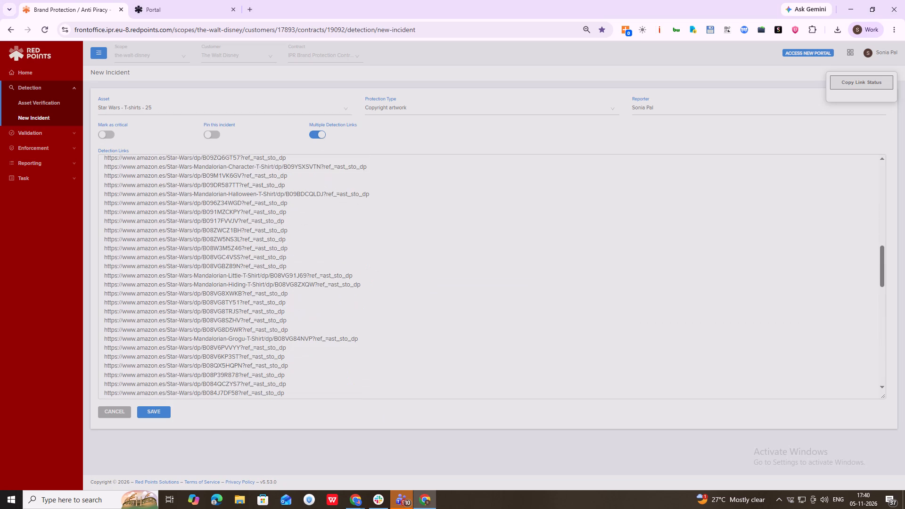
{"action": "scroll", "coordinate": [392, 310], "scroll_direction": "up", "scroll_amount": 20}
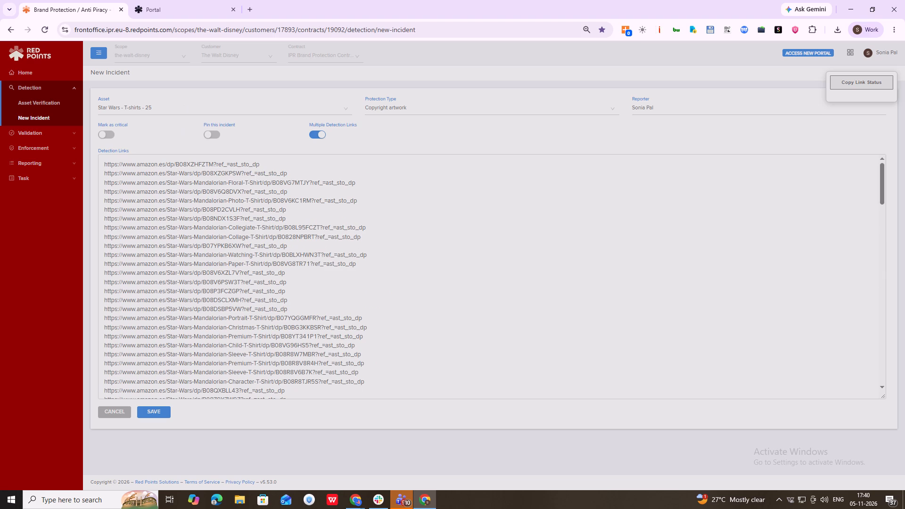
Search the pasted Detection Links for the source list's last link, B08NDRJRTN, and first link, B08XZHFZTM, to check the list is complete.
{"action": "key", "text": "alt+Tab"}
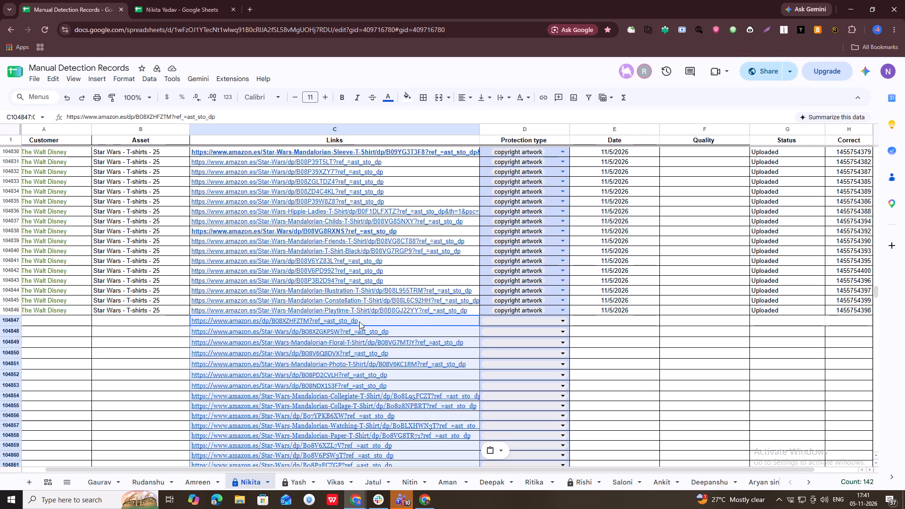
{"action": "key", "text": "alt+Tab"}
{"action": "left_click", "coordinate": [172, 261], "text": "alt"}
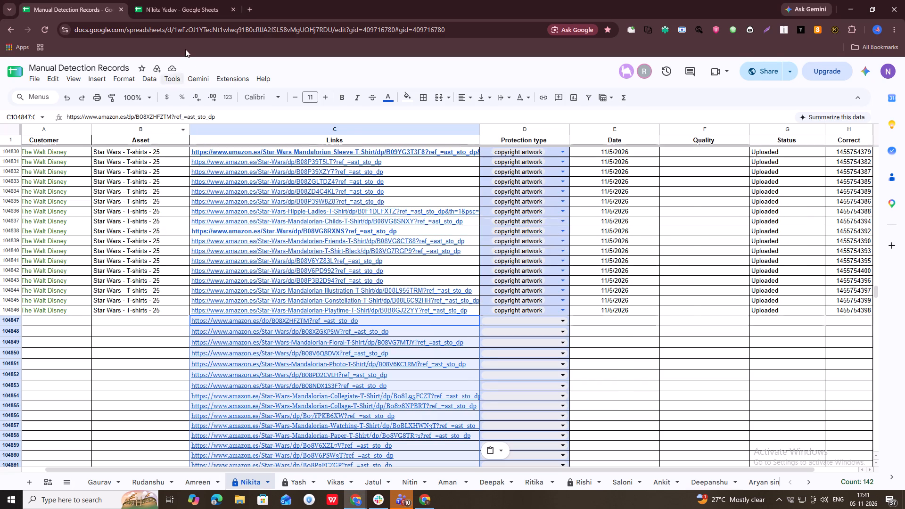
{"action": "left_click", "coordinate": [189, 0]}
{"action": "left_click", "coordinate": [321, 320]}
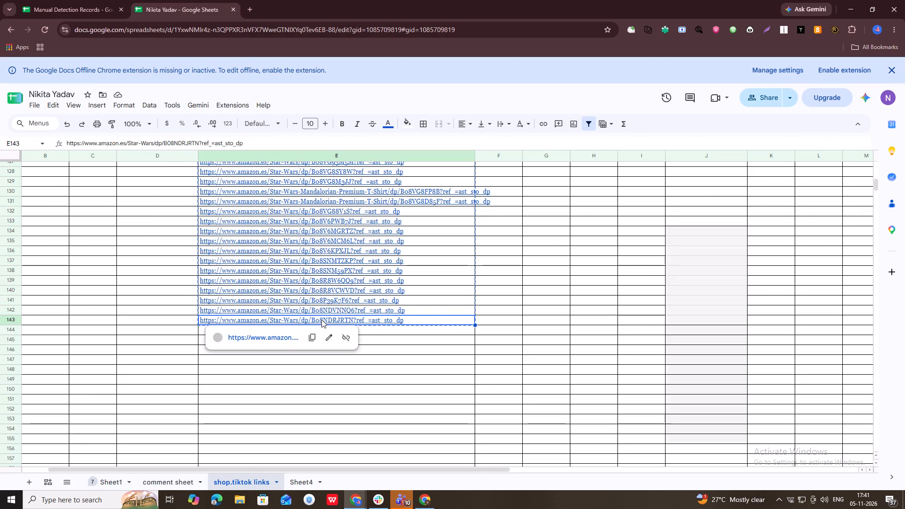
{"action": "key", "text": "ctrl+c"}
{"action": "key", "text": "alt+Tab"}
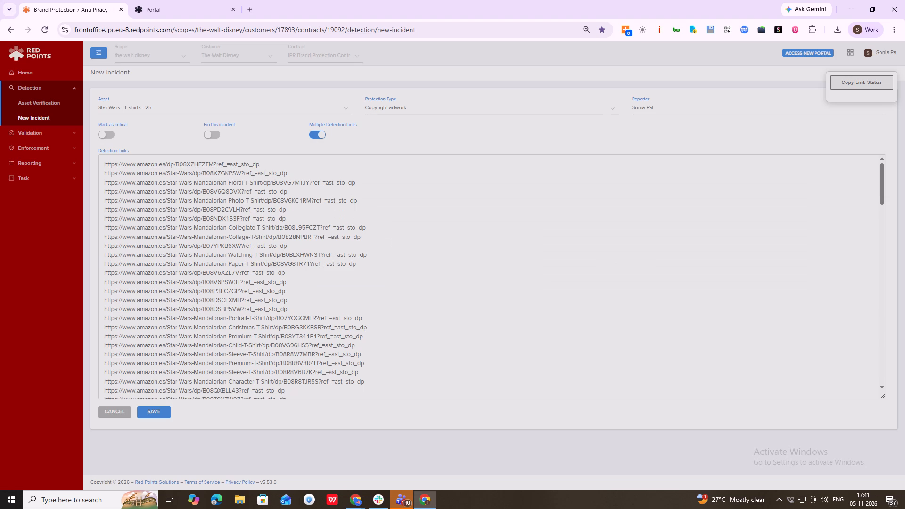
{"action": "key", "text": "ctrl+f"}
{"action": "key", "text": "ctrl+v"}
{"action": "scroll", "coordinate": [439, 232], "scroll_direction": "down", "scroll_amount": 4}
{"action": "key", "text": "alt+Tab"}
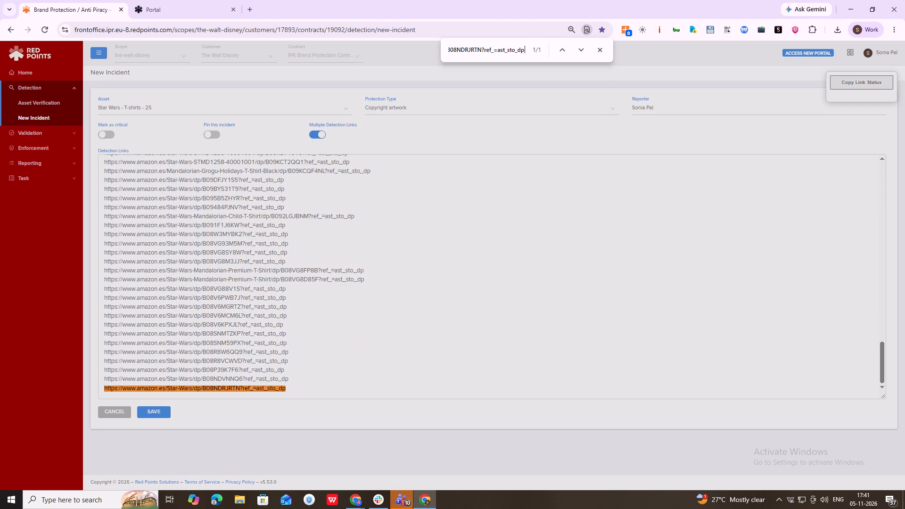
{"action": "key", "text": "ctrl+Up"}
{"action": "key", "text": "ctrl+c"}
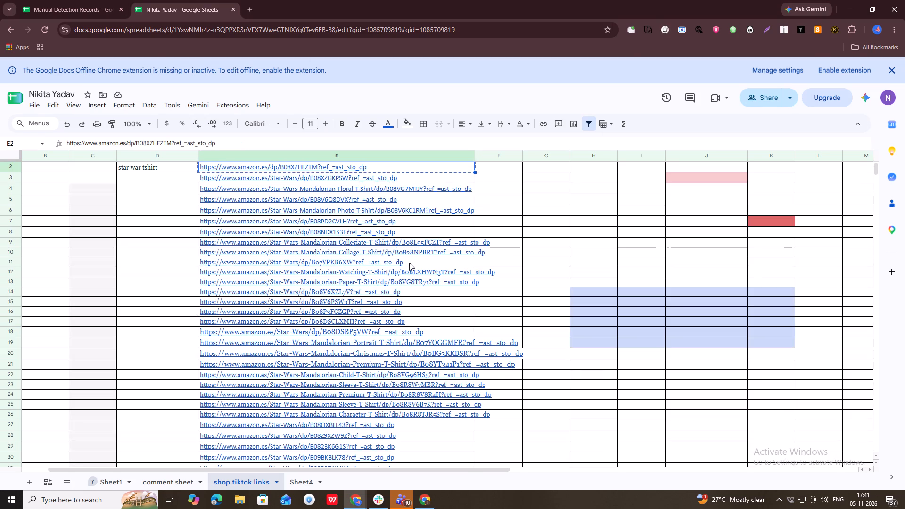
{"action": "key", "text": "alt+Tab"}
{"action": "key", "text": "ctrl+f"}
{"action": "key", "text": "ctrl+v"}
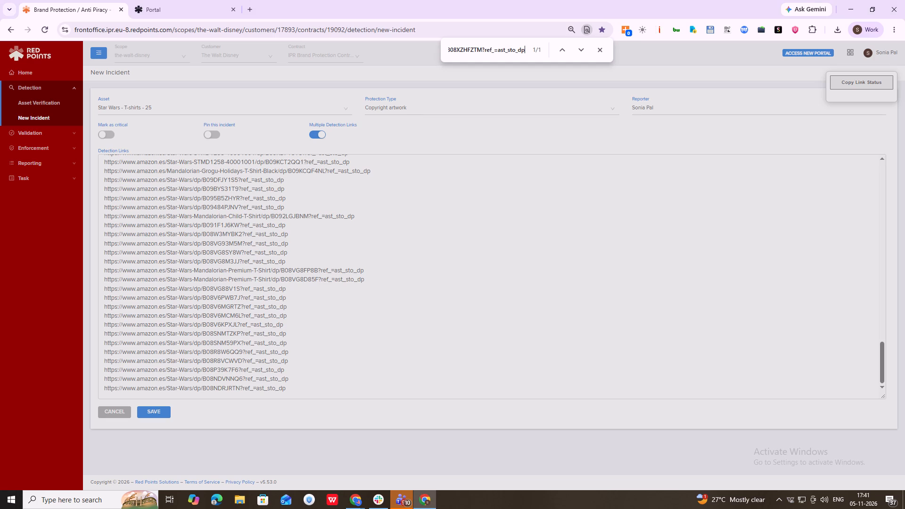
{"action": "left_click", "coordinate": [565, 49]}
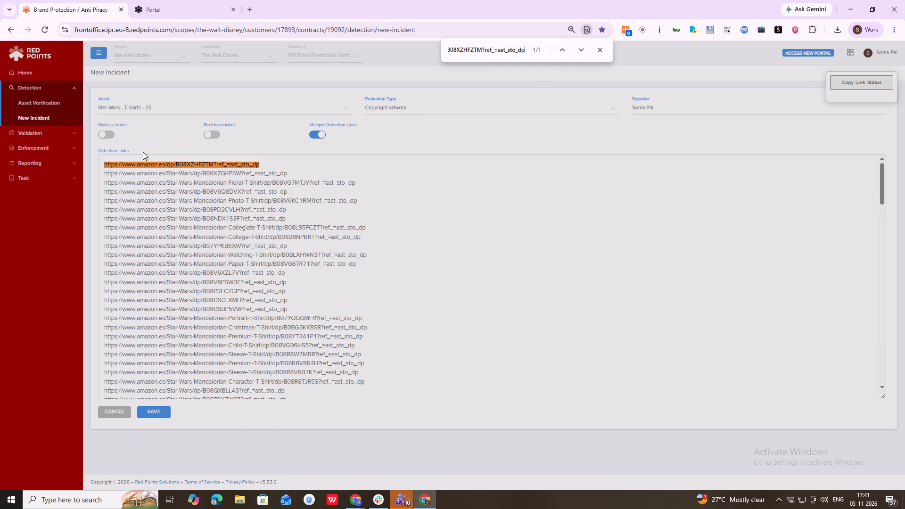
Save the new incident with the pasted detection links for Star Wars - T-shirts - 25.
{"action": "left_click", "coordinate": [157, 415]}
In Manual Detection Records, fill the protection type copyright artwork and date 11/5/2026 down for the new links through row 104988.
{"action": "key", "text": "alt+Tab"}
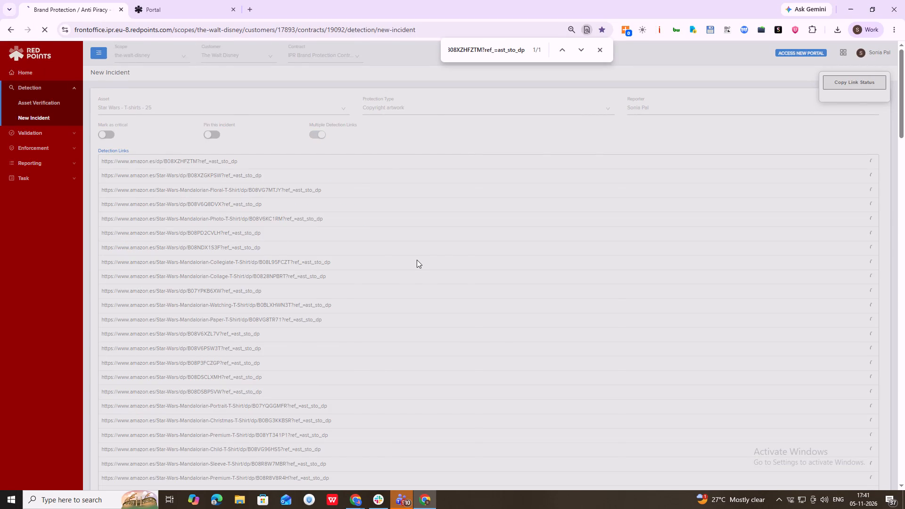
{"action": "left_click", "coordinate": [42, 0]}
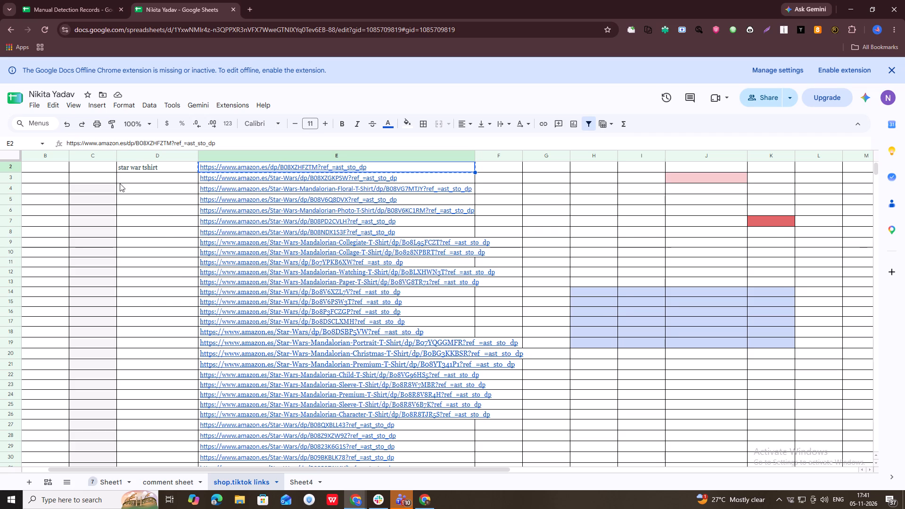
{"action": "left_click", "coordinate": [417, 323]}
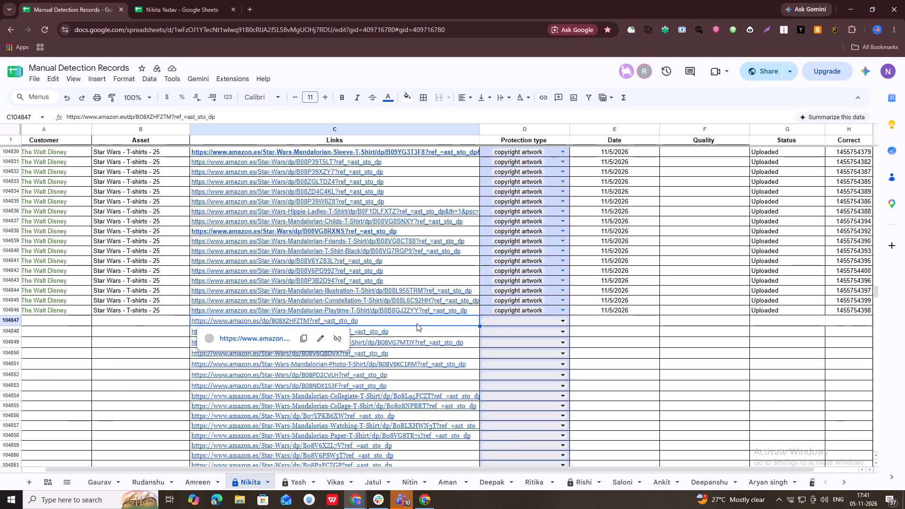
{"action": "key", "text": "ctrl+Down"}
{"action": "key", "text": "Right"}
{"action": "key", "text": "shift+Right"}
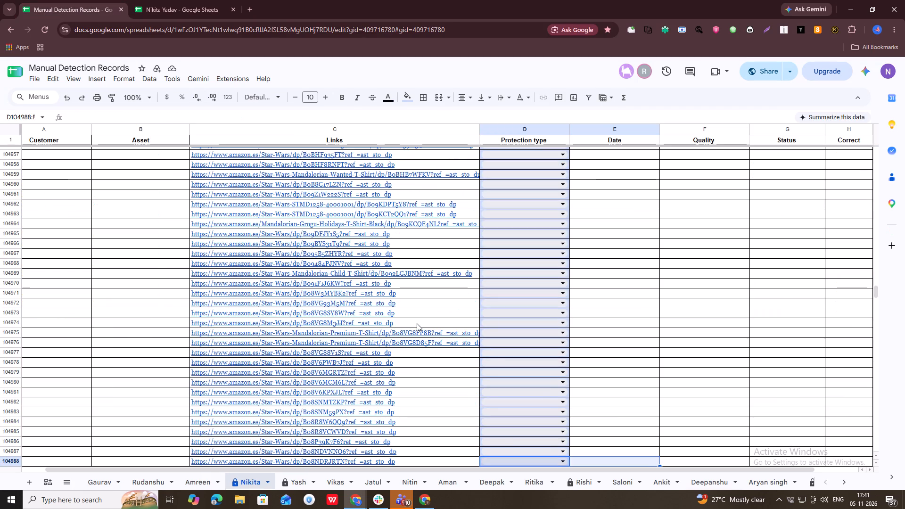
{"action": "key", "text": "ctrl+shift+Up"}
{"action": "key", "text": "ctrl+d"}
Fill the customer The Walt Disney and asset Star Wars - T-shirts - 25 down for the new links through row 104988.
{"action": "key", "text": "Left"}
{"action": "key", "text": "Left"}
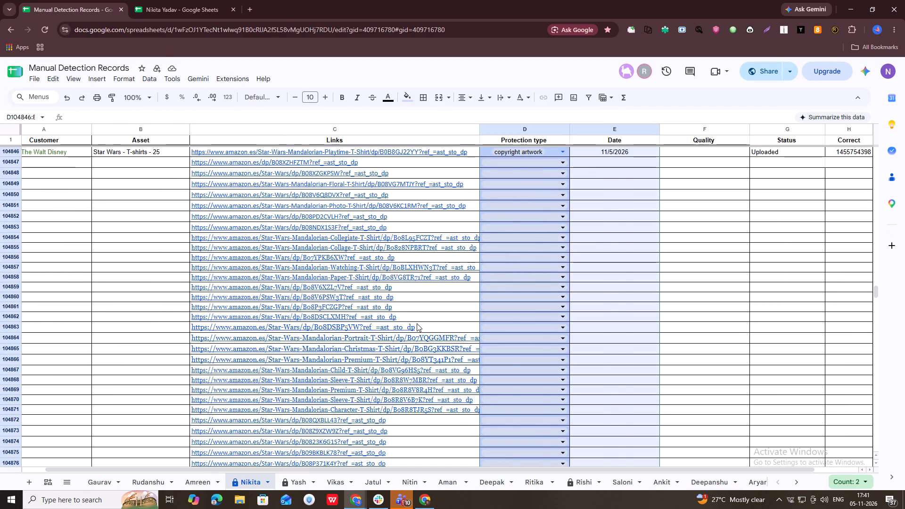
{"action": "key", "text": "Left"}
{"action": "key", "text": "Left"}
{"action": "key", "text": "Left"}
{"action": "key", "text": "Left"}
{"action": "key", "text": "shift+Right"}
{"action": "key", "text": "ctrl+shift+Up"}
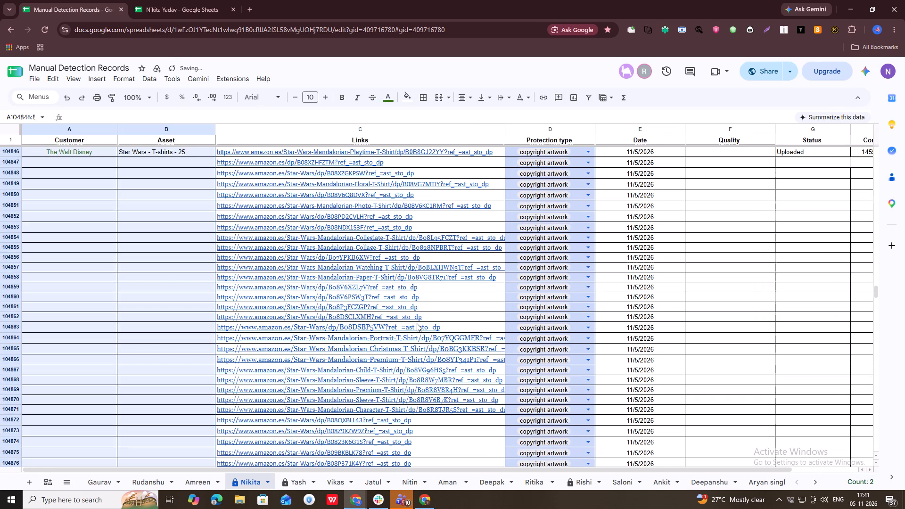
{"action": "key", "text": "ctrl+d"}
{"action": "key", "text": "Right"}
{"action": "key", "text": "Right"}
{"action": "key", "text": "Right"}
{"action": "key", "text": "Right"}
In Manual Detection Records, copy the new Star Wars T-shirt links from the Links column, rows 104847 to 104988.
{"action": "key", "text": "alt+Tab"}
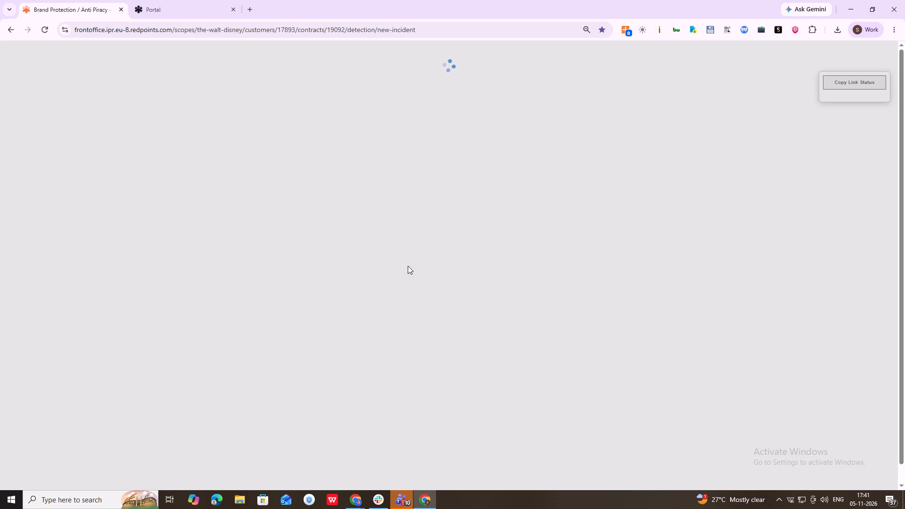
{"action": "key", "text": "alt+Tab"}
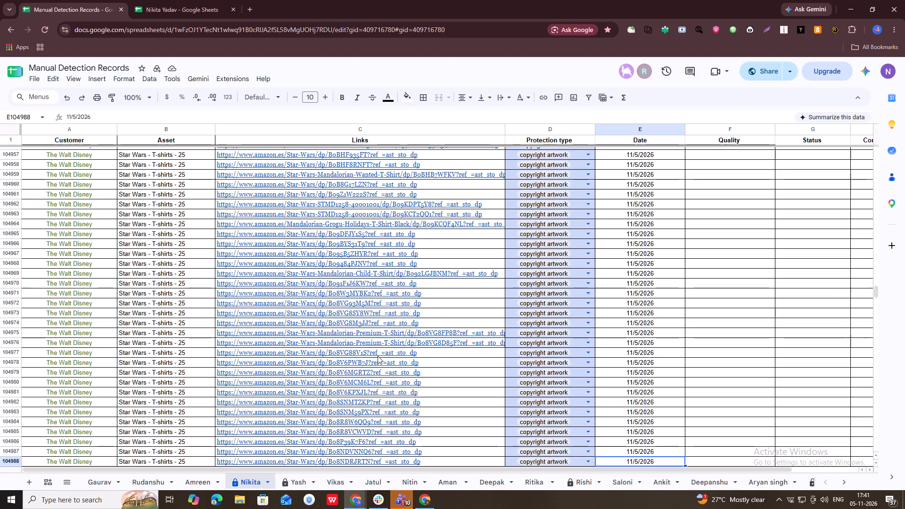
{"action": "scroll", "coordinate": [696, 352], "scroll_direction": "up", "scroll_amount": 12}
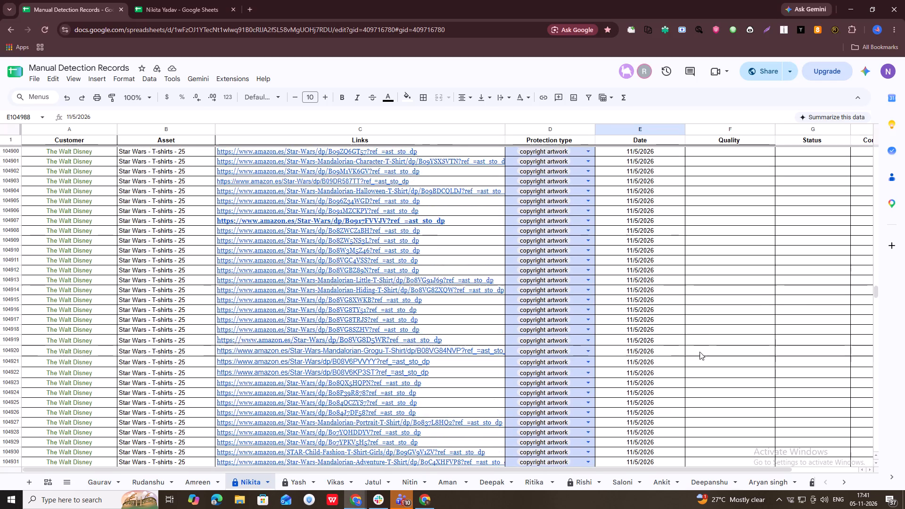
{"action": "scroll", "coordinate": [703, 352], "scroll_direction": "up", "scroll_amount": 15}
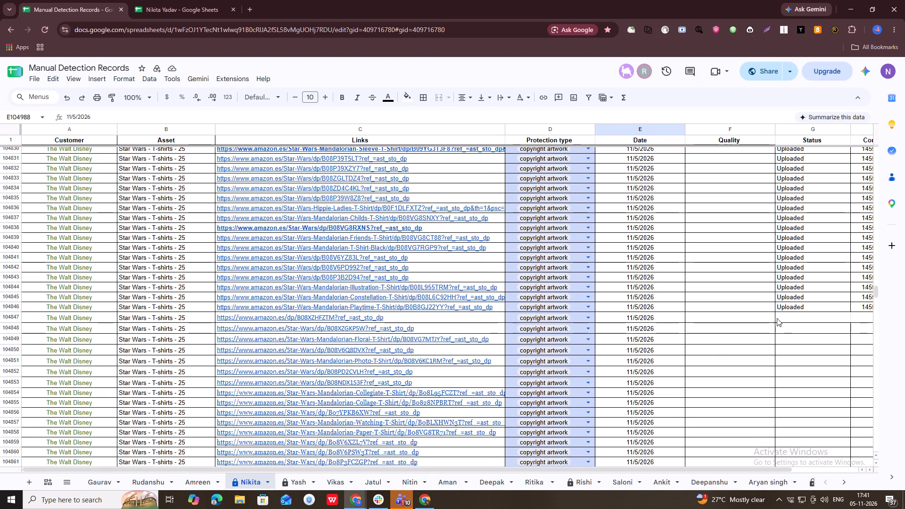
{"action": "left_click", "coordinate": [777, 318]}
{"action": "key", "text": "Left"}
{"action": "key", "text": "Left"}
{"action": "key", "text": "Left"}
{"action": "key", "text": "Left"}
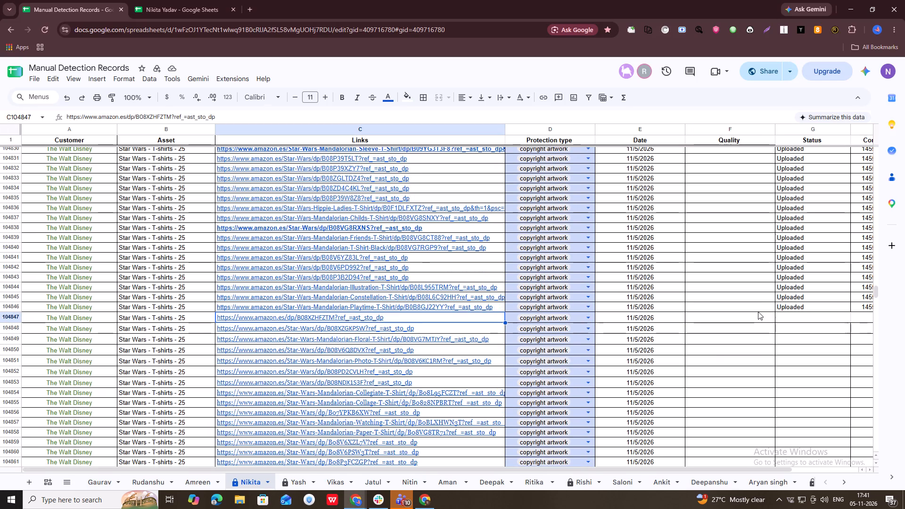
{"action": "key", "text": "ctrl+shift+Down"}
{"action": "scroll", "coordinate": [564, 347], "scroll_direction": "down", "scroll_amount": 3}
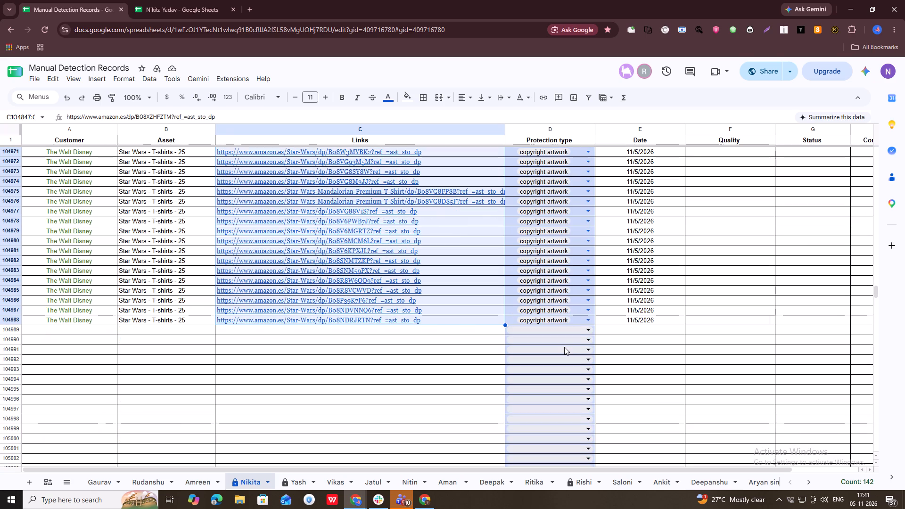
{"action": "key", "text": "ctrl+c"}
{"action": "key", "text": "ctrl+c"}
{"action": "key", "text": "ctrl+c"}
{"action": "key", "text": "ctrl+c"}
Set the new Red Points incident to asset Star Wars - T-shirts - 25, protection type Copyright artwork, with Multiple Detection Links enabled.
{"action": "key", "text": "alt+Tab"}
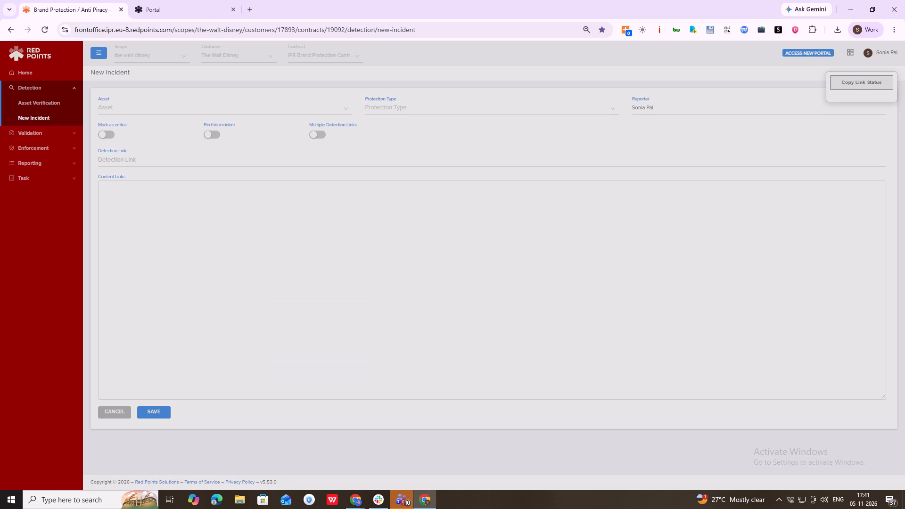
{"action": "left_click", "coordinate": [223, 112]}
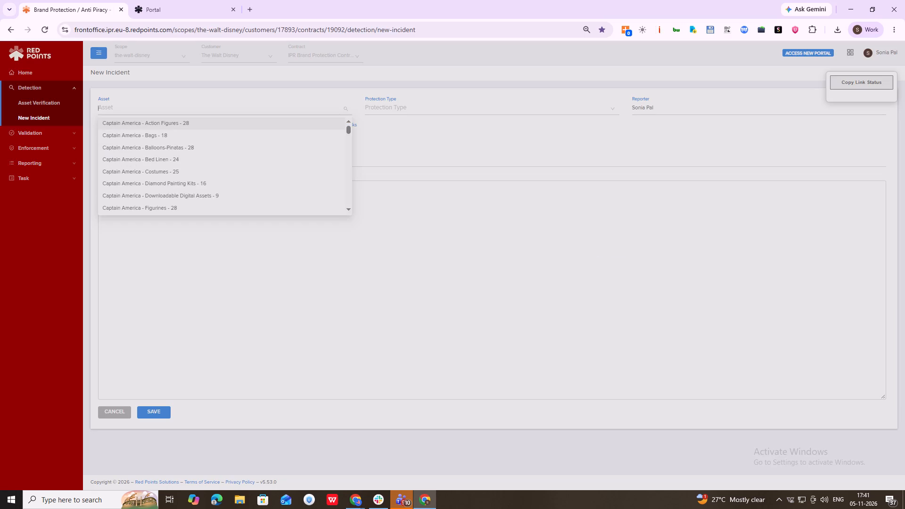
{"action": "type", "text": "star"}
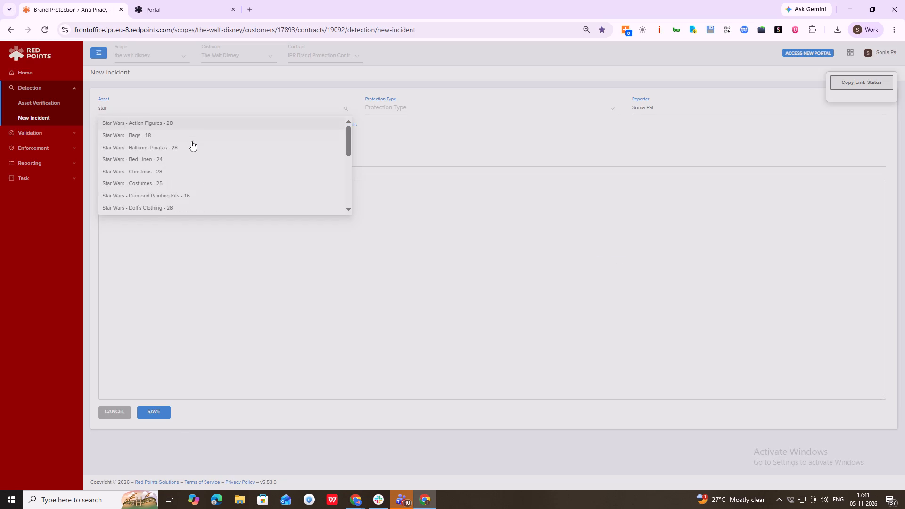
{"action": "key", "text": "space"}
{"action": "scroll", "coordinate": [194, 151], "scroll_direction": "down", "scroll_amount": 6}
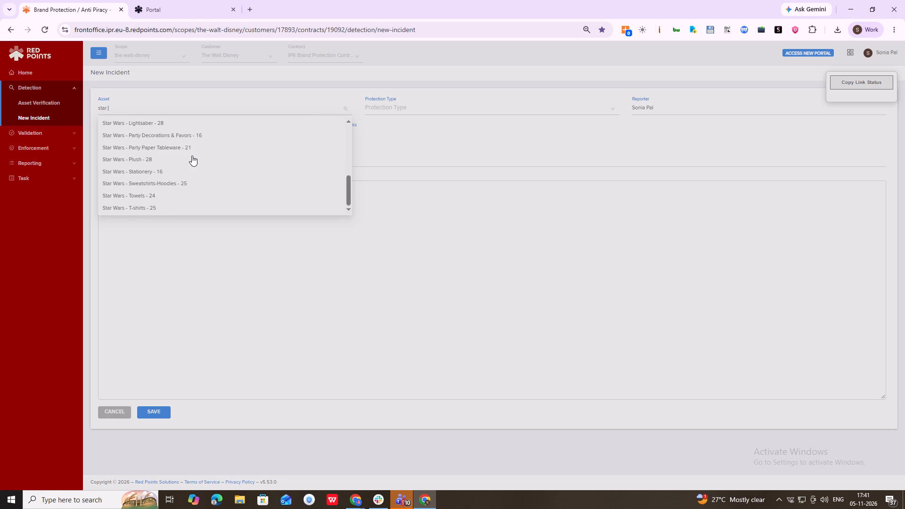
{"action": "left_click", "coordinate": [145, 205]}
{"action": "left_click", "coordinate": [393, 109]}
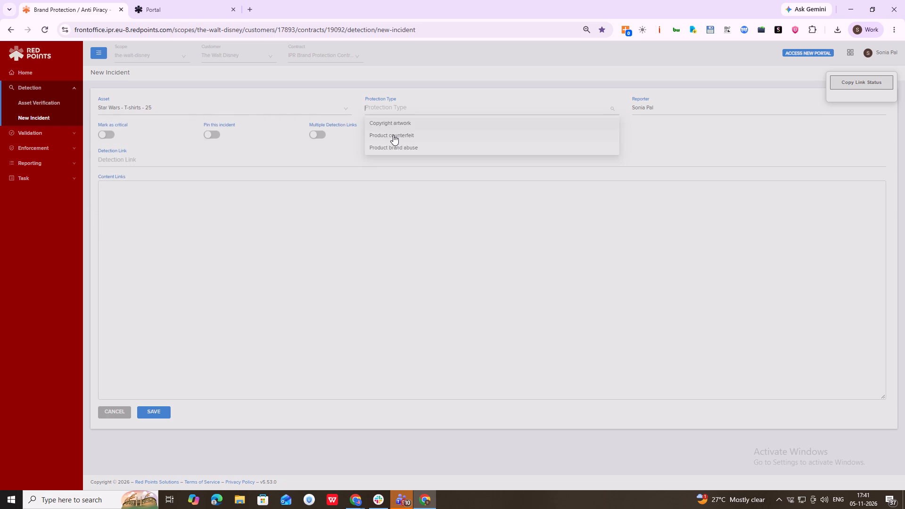
{"action": "left_click", "coordinate": [393, 122]}
{"action": "left_click", "coordinate": [315, 132]}
Paste the copied Amazon links into Detection Links and save the incident.
{"action": "left_click", "coordinate": [327, 215]}
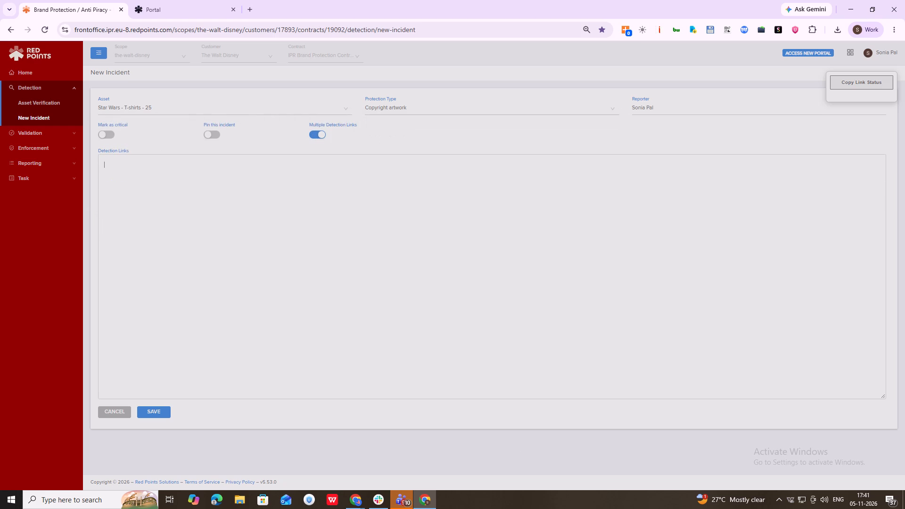
{"action": "key", "text": "ctrl+v"}
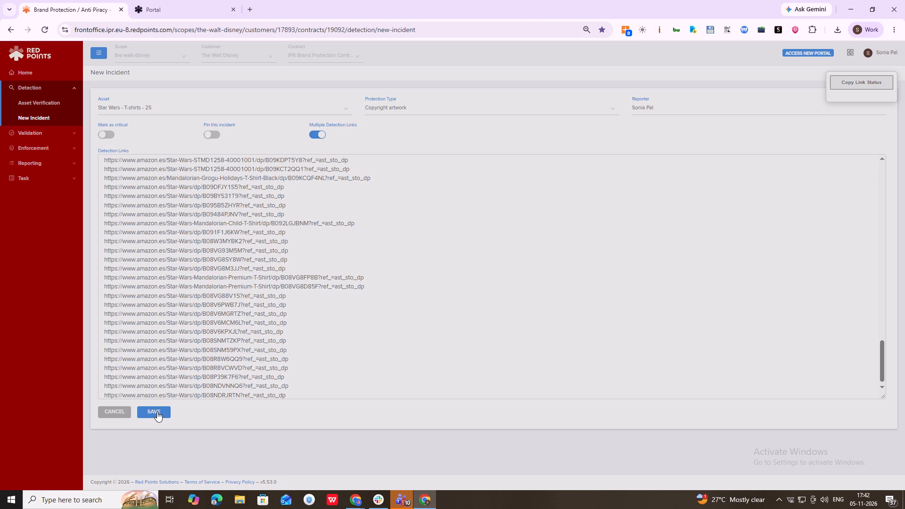
{"action": "left_click", "coordinate": [157, 411]}
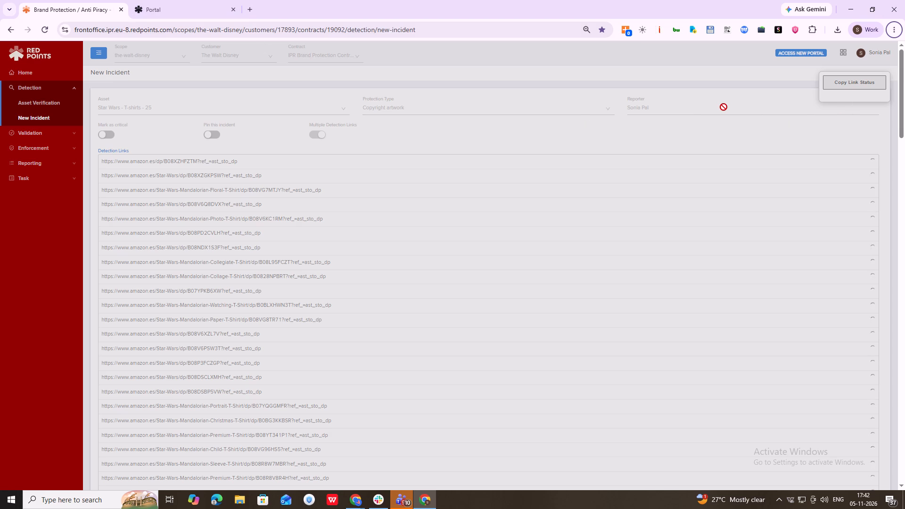
{"action": "scroll", "coordinate": [726, 254], "scroll_direction": "down", "scroll_amount": 13}
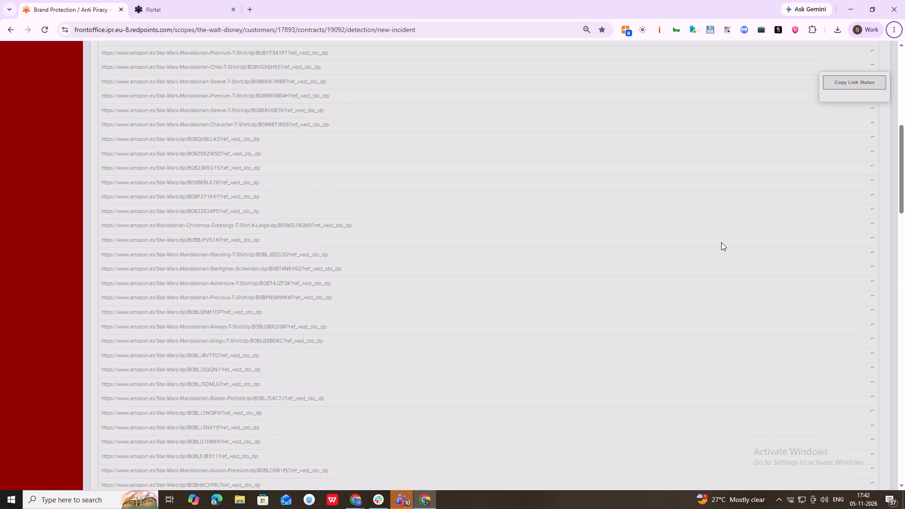
{"action": "scroll", "coordinate": [721, 242], "scroll_direction": "down", "scroll_amount": 17}
{"action": "scroll", "coordinate": [722, 234], "scroll_direction": "down", "scroll_amount": 8}
Calculate 142+142 and 284+188 in new browser tabs, using The Walt Disney's Links Uploaded figure from the work tracking sheet.
{"action": "key", "text": "alt+Tab"}
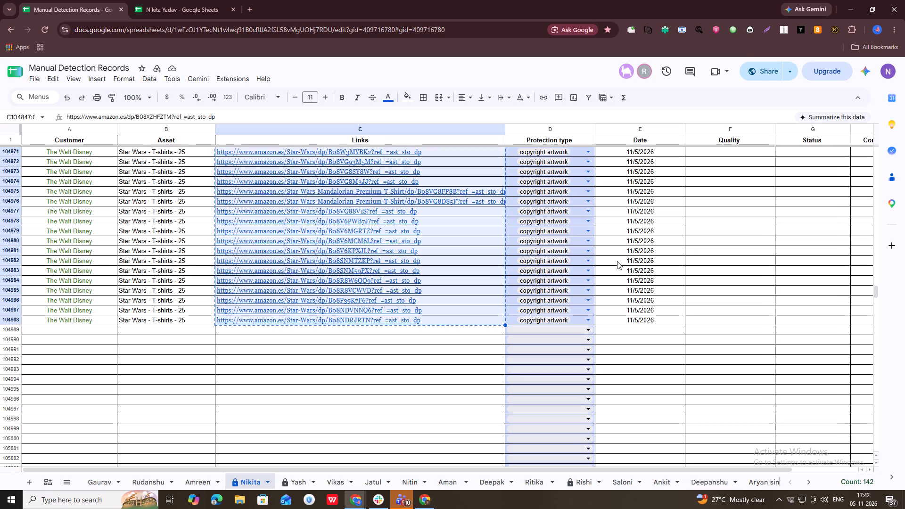
{"action": "left_click", "coordinate": [406, 385]}
{"action": "left_click", "coordinate": [250, 7]}
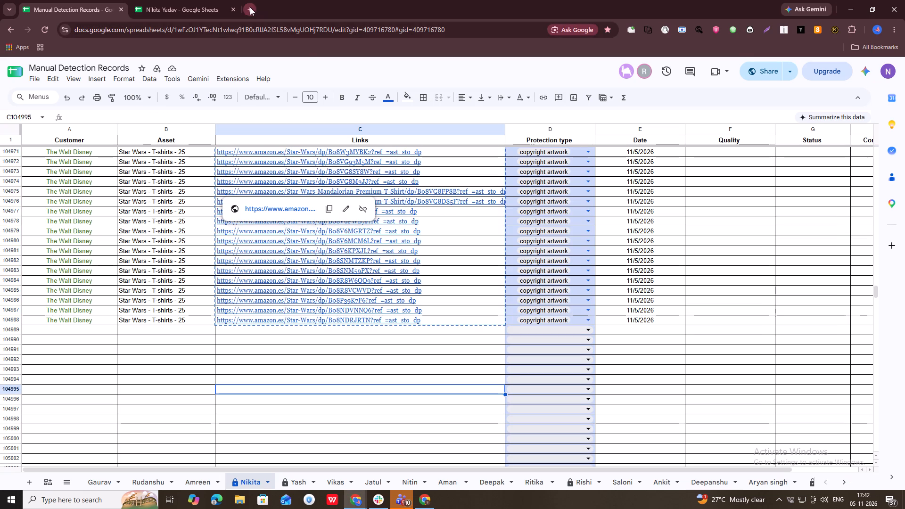
{"action": "type", "text": "142+142"}
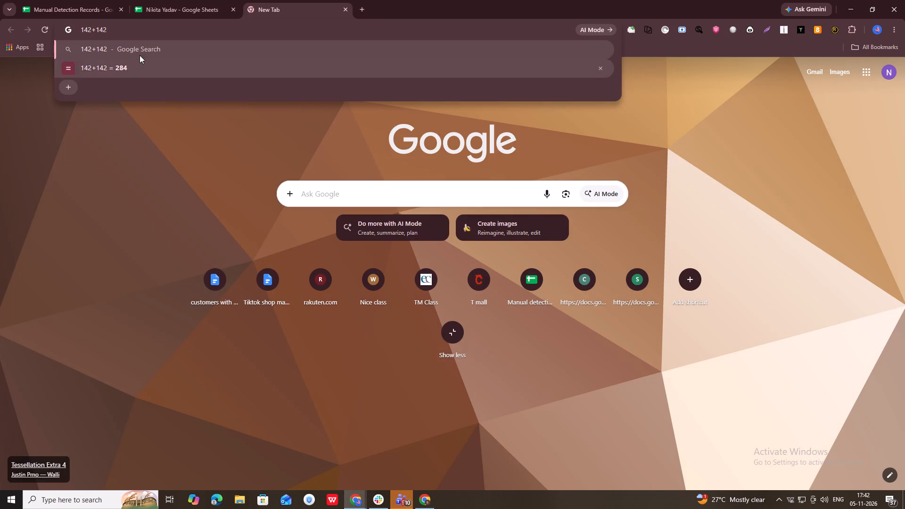
{"action": "left_click", "coordinate": [161, 0]}
{"action": "left_click", "coordinate": [107, 487]}
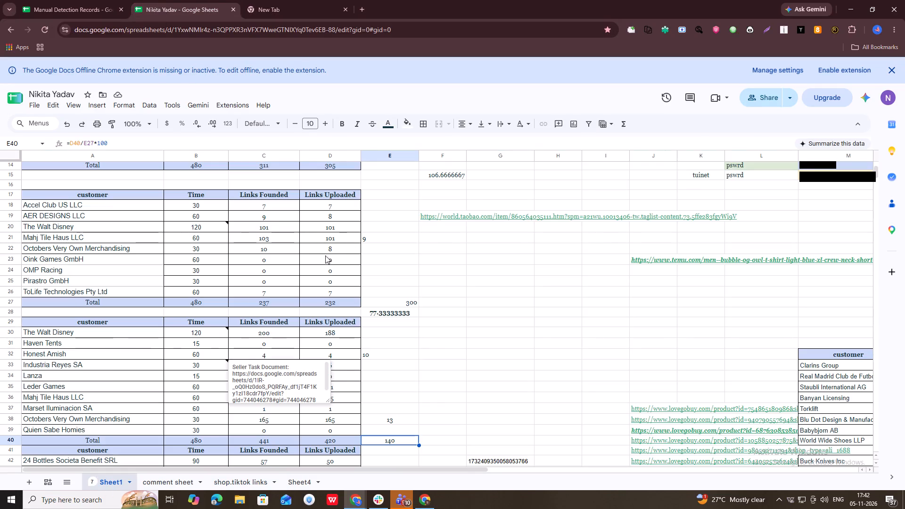
{"action": "left_click", "coordinate": [332, 334]}
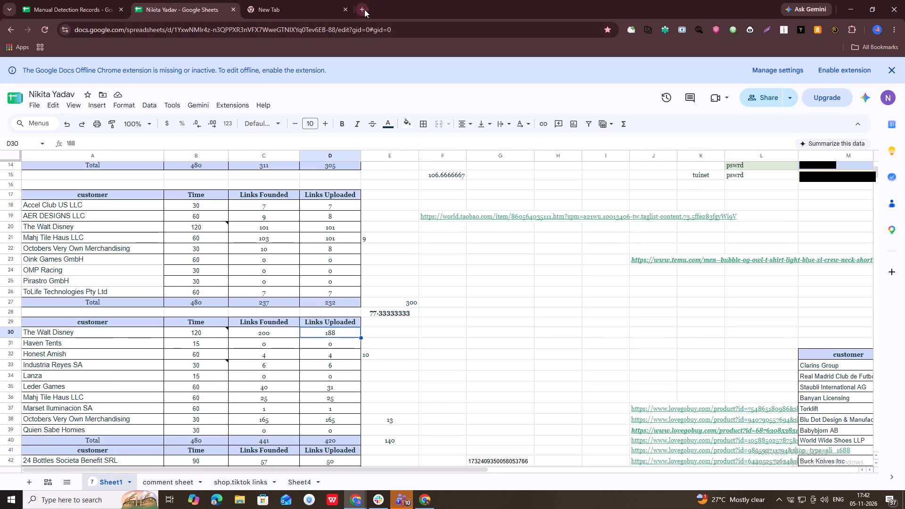
{"action": "left_click", "coordinate": [364, 9]}
{"action": "type", "text": "284+188"}
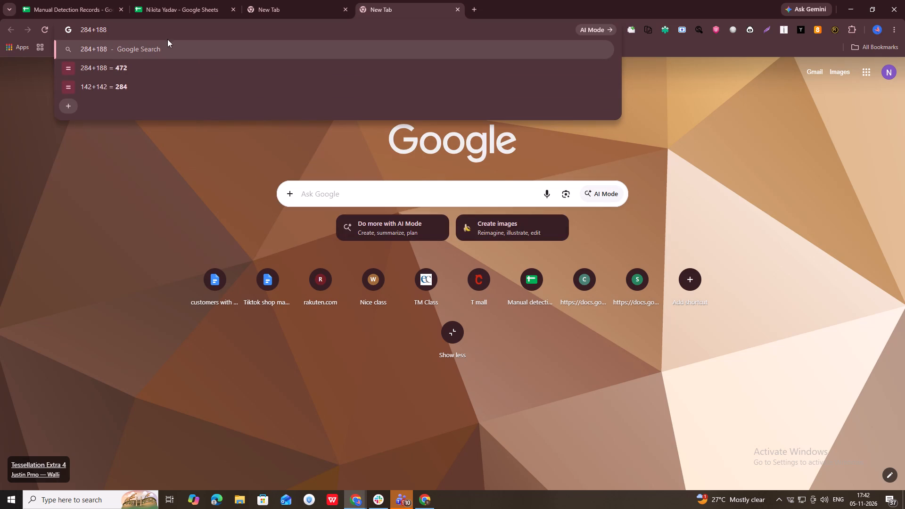
{"action": "left_click", "coordinate": [163, 3]}
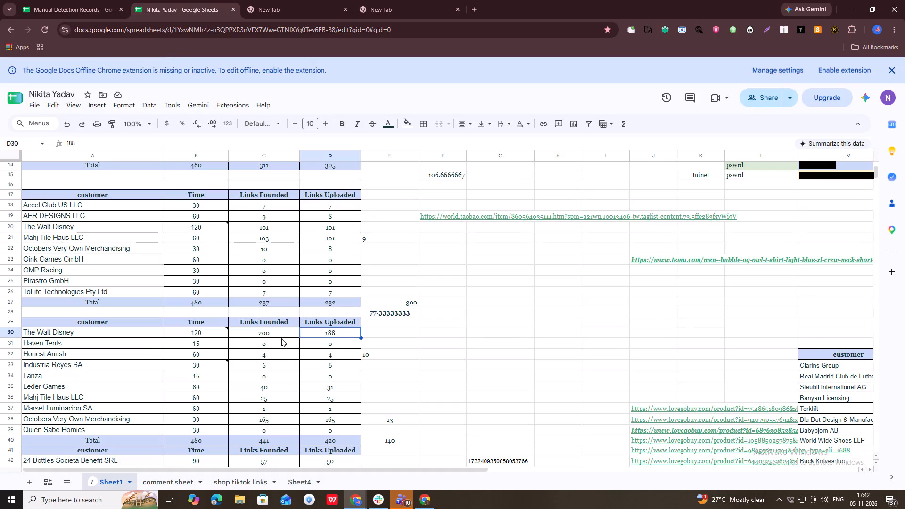
Copy the link status of the created Red Points incidents and paste it into Manual Detection Records starting at the Quality cell of row 104847.
{"action": "key", "text": "alt+Tab"}
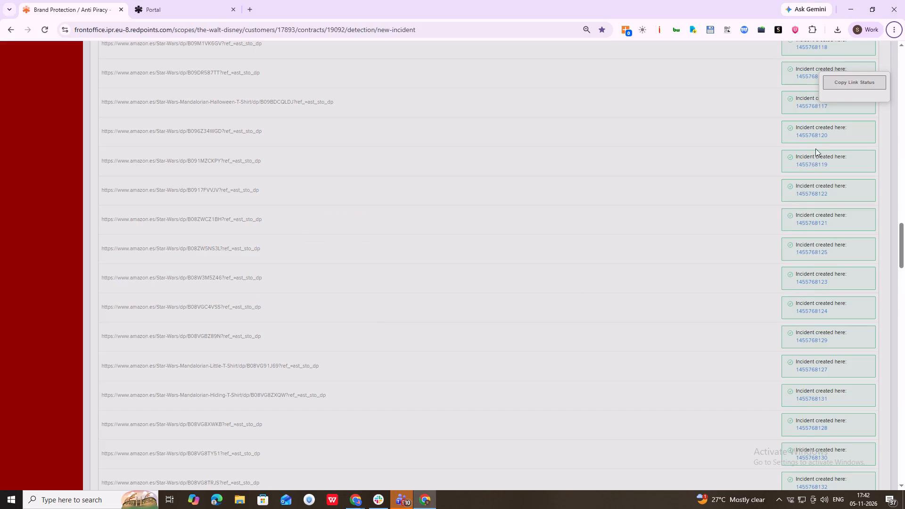
{"action": "scroll", "coordinate": [812, 222], "scroll_direction": "down", "scroll_amount": 20}
{"action": "scroll", "coordinate": [812, 222], "scroll_direction": "down", "scroll_amount": 20}
{"action": "scroll", "coordinate": [812, 222], "scroll_direction": "down", "scroll_amount": 12}
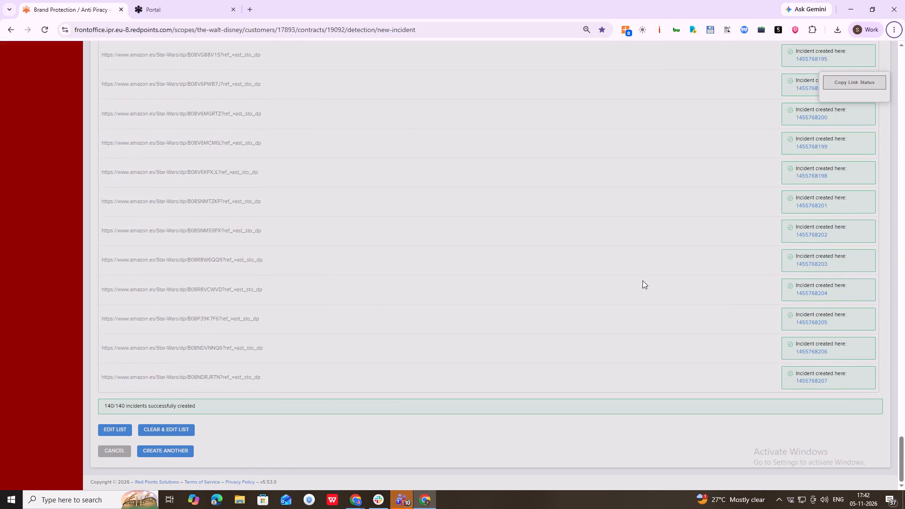
{"action": "left_click", "coordinate": [848, 82]}
{"action": "key", "text": "alt+Tab"}
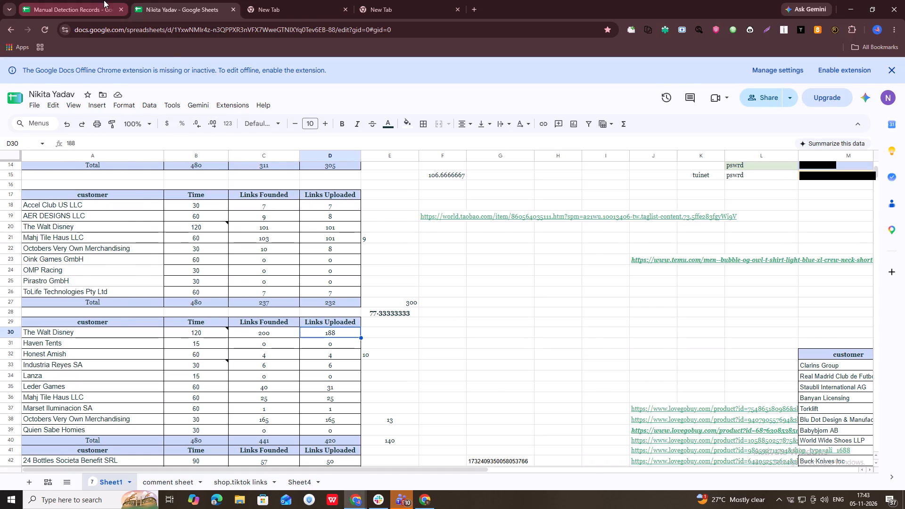
{"action": "left_click", "coordinate": [104, 0]}
{"action": "scroll", "coordinate": [798, 328], "scroll_direction": "up", "scroll_amount": 18}
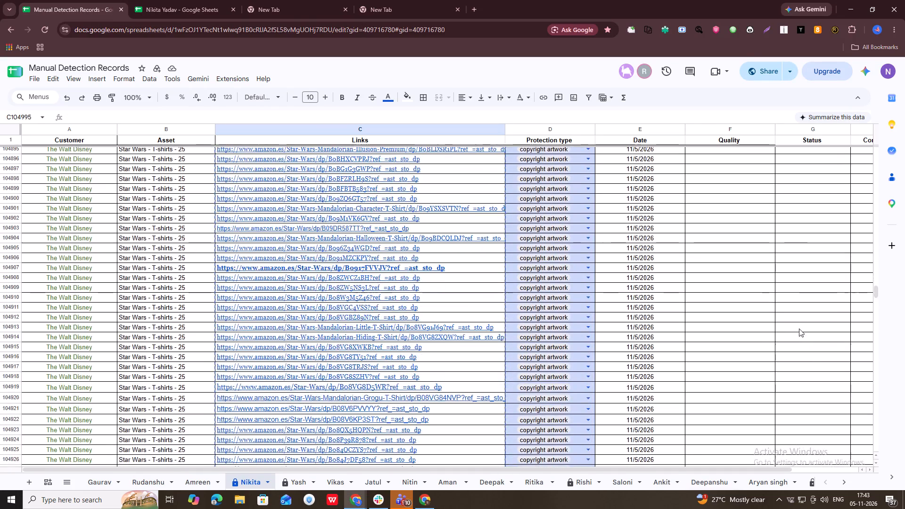
{"action": "scroll", "coordinate": [799, 328], "scroll_direction": "up", "scroll_amount": 9}
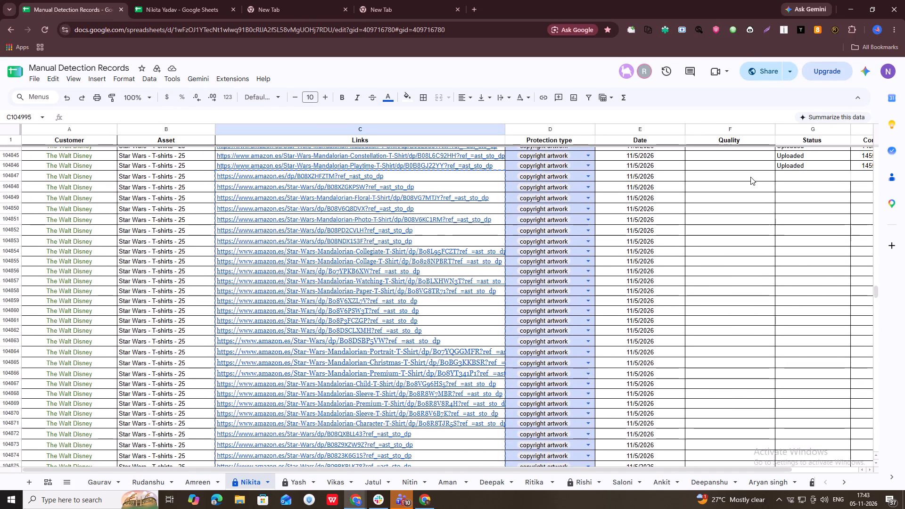
{"action": "left_click", "coordinate": [750, 176]}
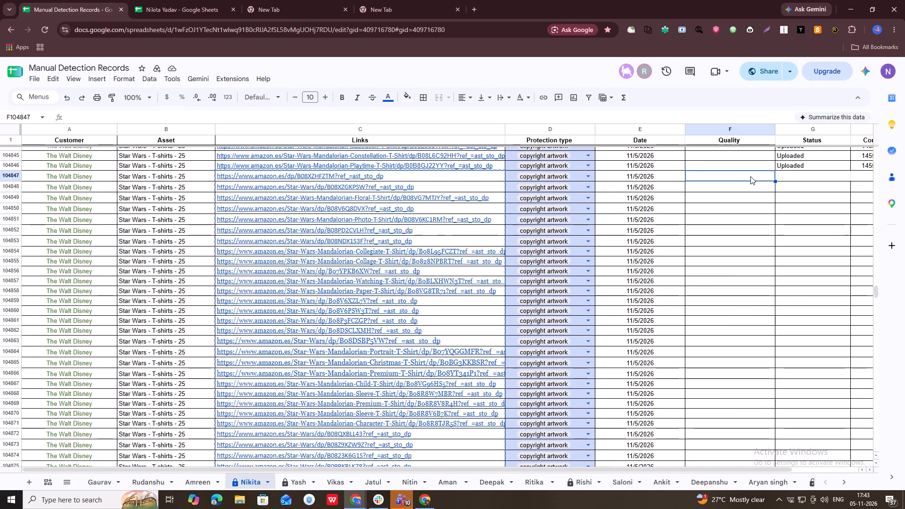
{"action": "key", "text": "ctrl+v"}
{"action": "key", "text": "Left"}
{"action": "key", "text": "Right"}
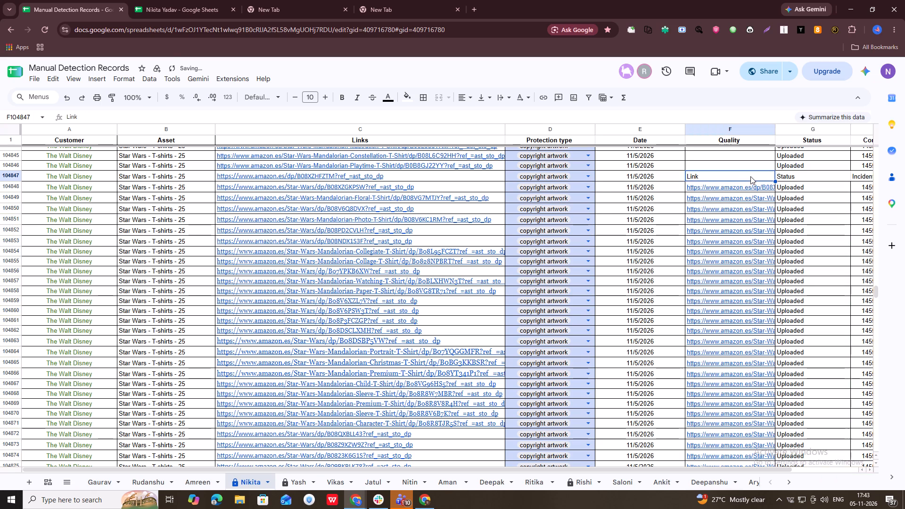
Clear the pasted header cells in row 104847 and the duplicate links pasted down the Quality column.
{"action": "key", "text": "shift+Right"}
{"action": "key", "text": "shift+Right"}
{"action": "key", "text": "Delete"}
{"action": "key", "text": "Down"}
{"action": "key", "text": "ctrl+shift+Down"}
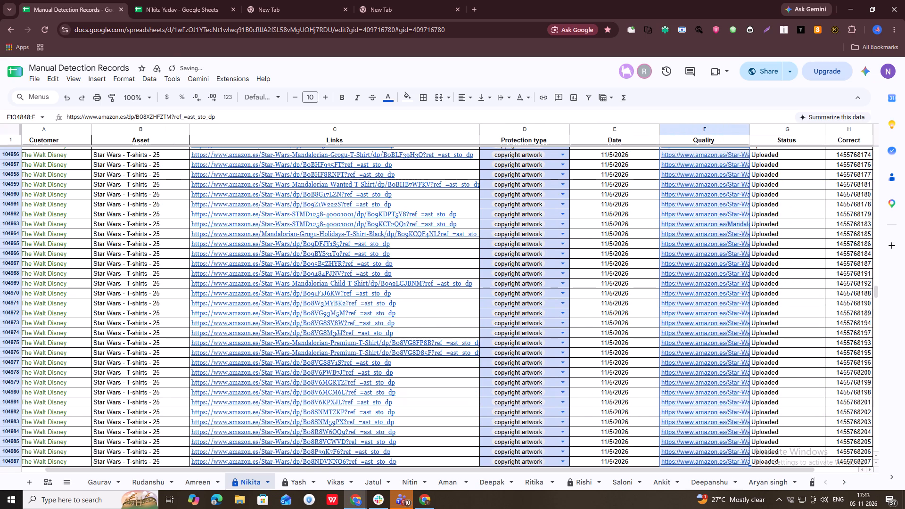
{"action": "key", "text": "Delete"}
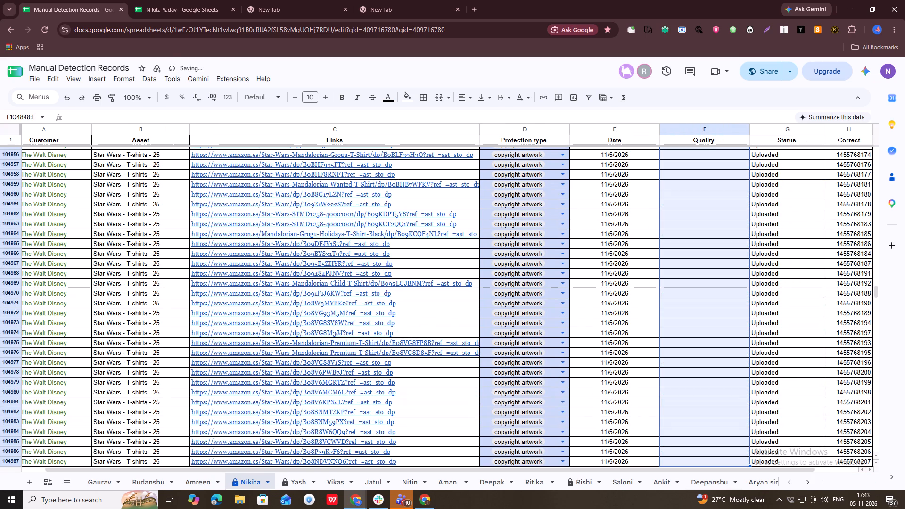
Move the pasted Uploaded statuses and incident numbers up one row so they start at row 104847.
{"action": "key", "text": "Up"}
{"action": "key", "text": "Down"}
{"action": "key", "text": "Right"}
{"action": "key", "text": "shift+Right"}
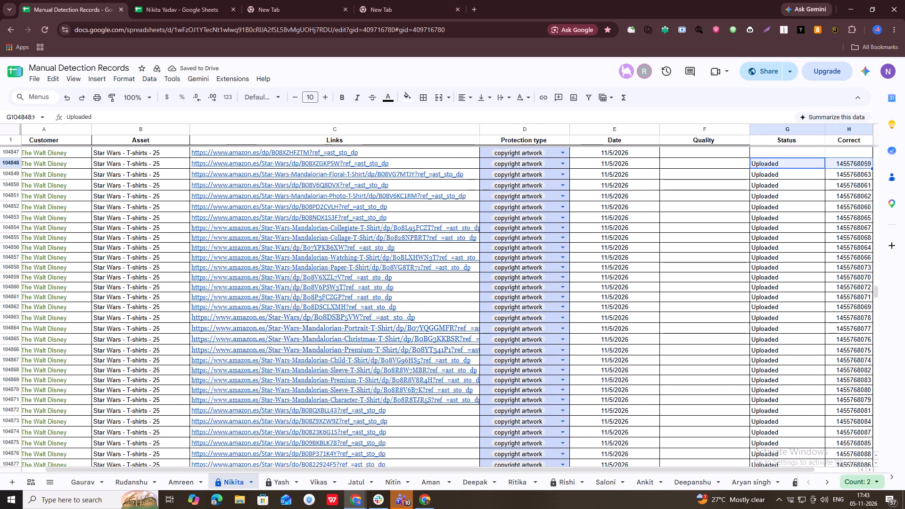
{"action": "key", "text": "ctrl+shift+Down"}
{"action": "key", "text": "ctrl+x"}
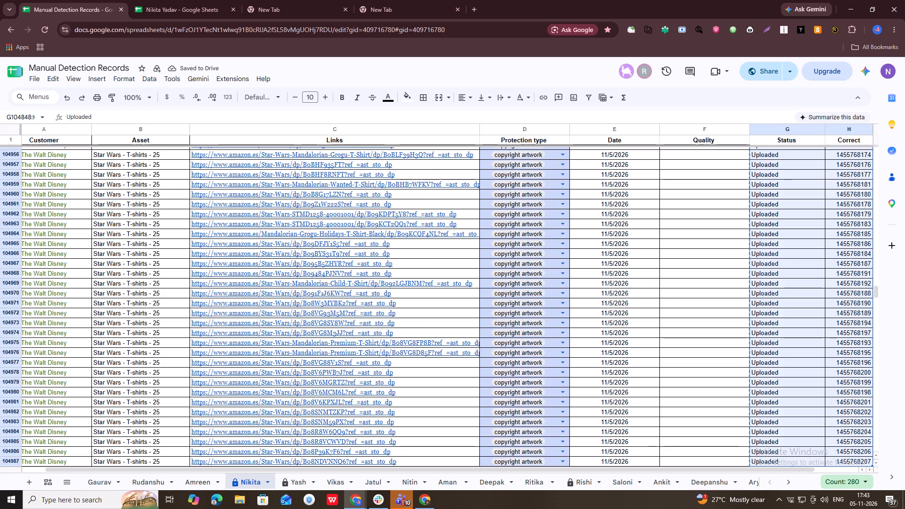
{"action": "key", "text": "Up"}
{"action": "key", "text": "ctrl+v"}
Compare where the Status and Correct entries end with the last link rows, down to row 104988.
{"action": "key", "text": "ctrl+Down"}
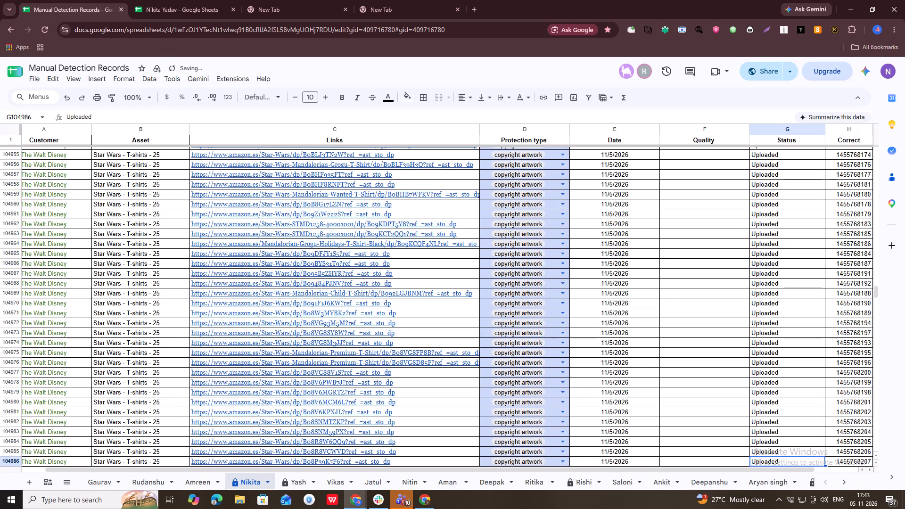
{"action": "key", "text": "Left"}
{"action": "key", "text": "Down"}
{"action": "key", "text": "Down"}
{"action": "key", "text": "Left"}
{"action": "key", "text": "Up"}
{"action": "key", "text": "Down"}
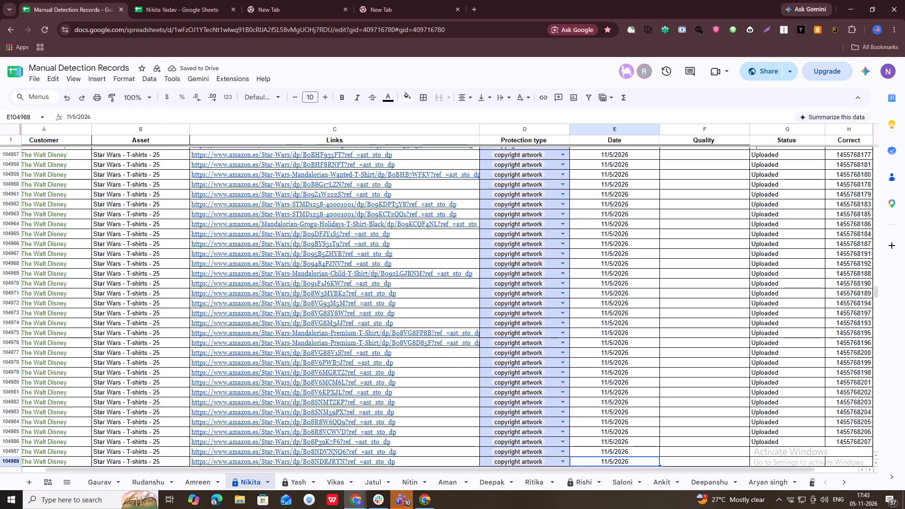
Remove duplicate links from The Walt Disney range C104753:C104988, analysing only column C.
{"action": "scroll", "coordinate": [801, 307], "scroll_direction": "up", "scroll_amount": 7}
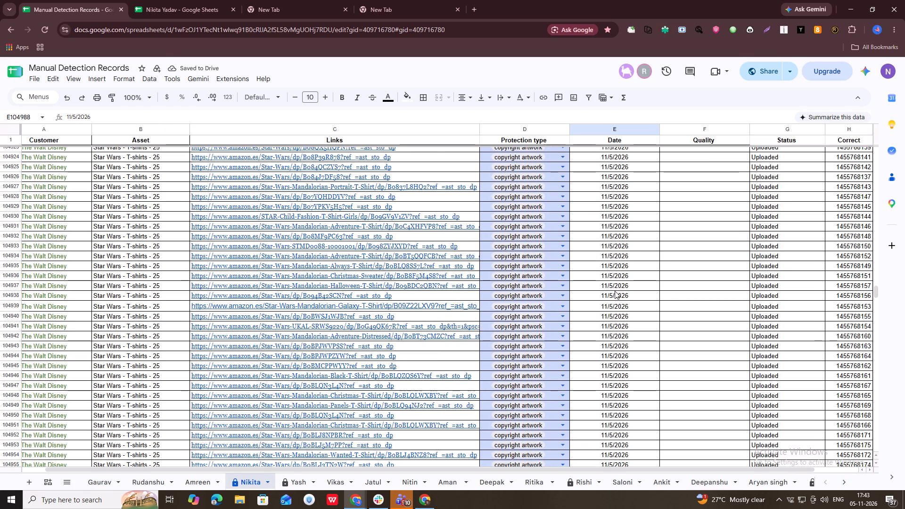
{"action": "scroll", "coordinate": [662, 305], "scroll_direction": "down", "scroll_amount": 5}
{"action": "scroll", "coordinate": [605, 352], "scroll_direction": "down", "scroll_amount": 5}
{"action": "left_click", "coordinate": [355, 322]}
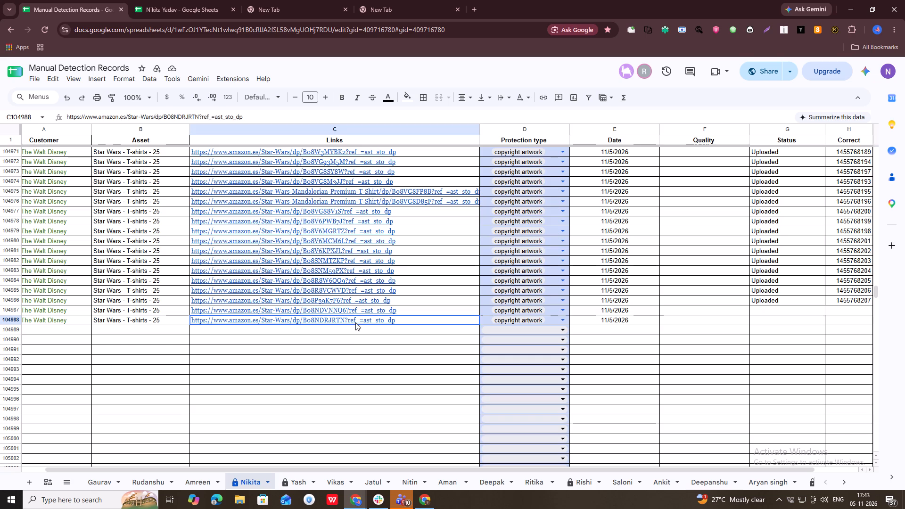
{"action": "key", "text": "ctrl+shift+Up"}
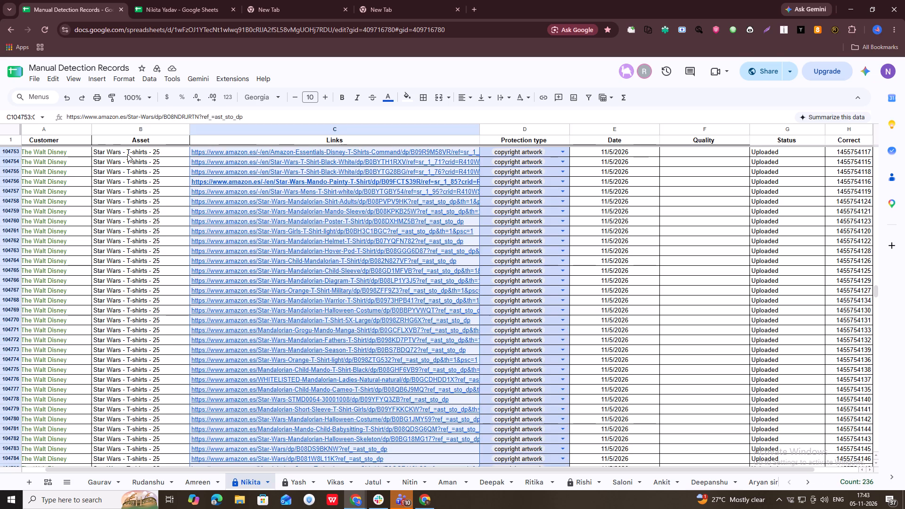
{"action": "left_click", "coordinate": [145, 78]}
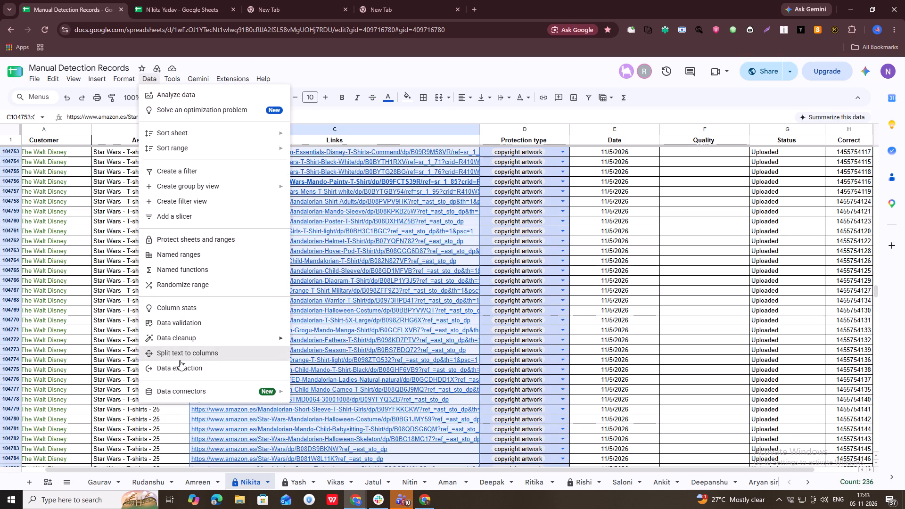
{"action": "left_click", "coordinate": [190, 339]}
{"action": "left_click", "coordinate": [311, 355]}
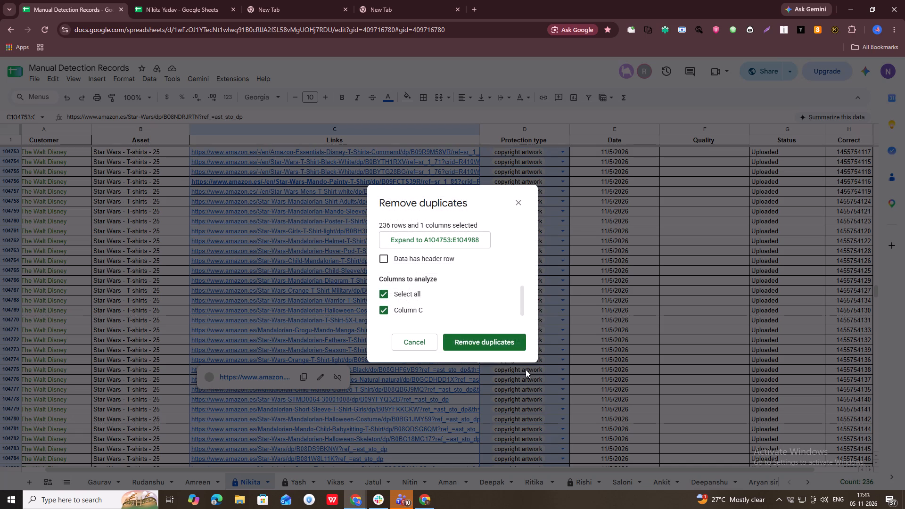
{"action": "left_click", "coordinate": [487, 345]}
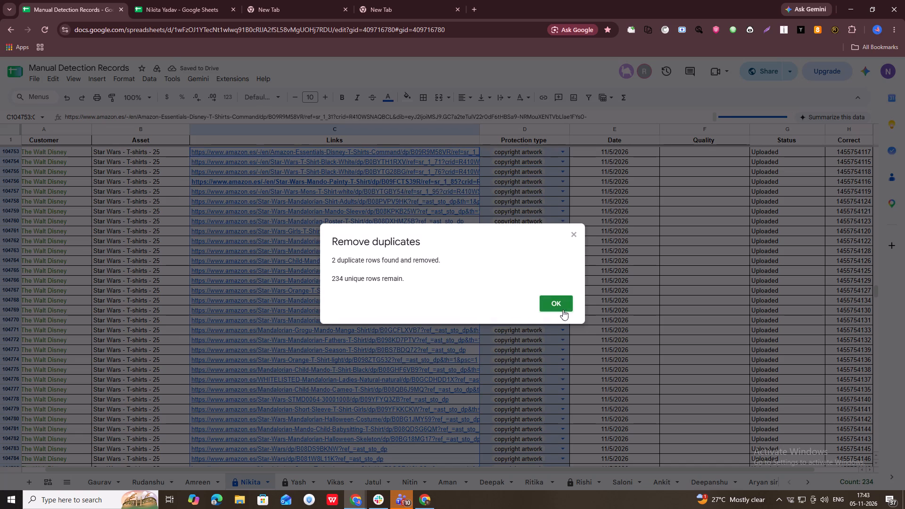
{"action": "left_click", "coordinate": [552, 302]}
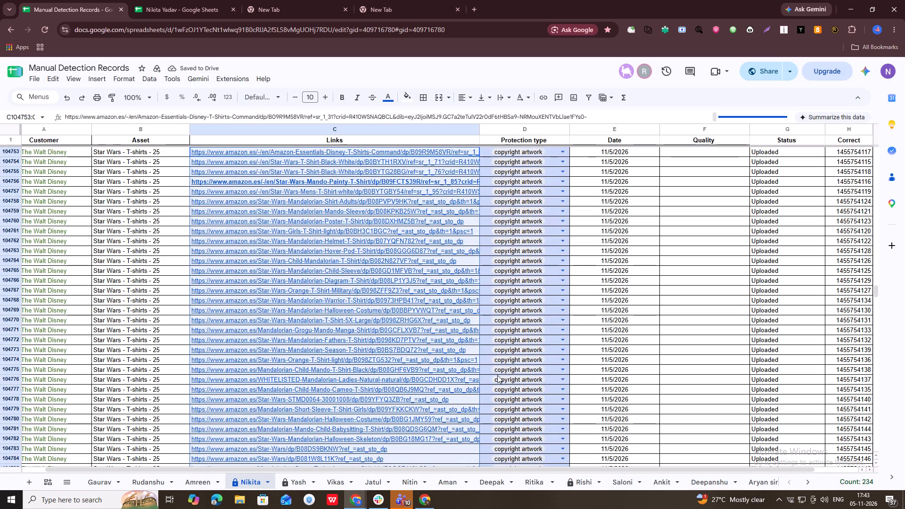
Clear the leftover Customer, Asset, Protection type and Date entries without links in rows 104987 and 104988.
{"action": "scroll", "coordinate": [497, 375], "scroll_direction": "down", "scroll_amount": 6}
{"action": "scroll", "coordinate": [354, 387], "scroll_direction": "down", "scroll_amount": 6}
{"action": "scroll", "coordinate": [392, 377], "scroll_direction": "down", "scroll_amount": 13}
{"action": "scroll", "coordinate": [379, 378], "scroll_direction": "down", "scroll_amount": 8}
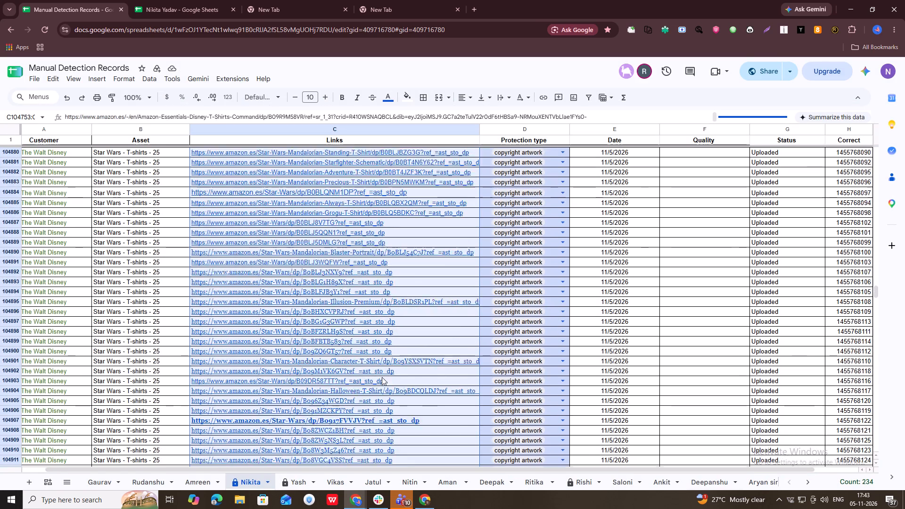
{"action": "scroll", "coordinate": [382, 374], "scroll_direction": "down", "scroll_amount": 15}
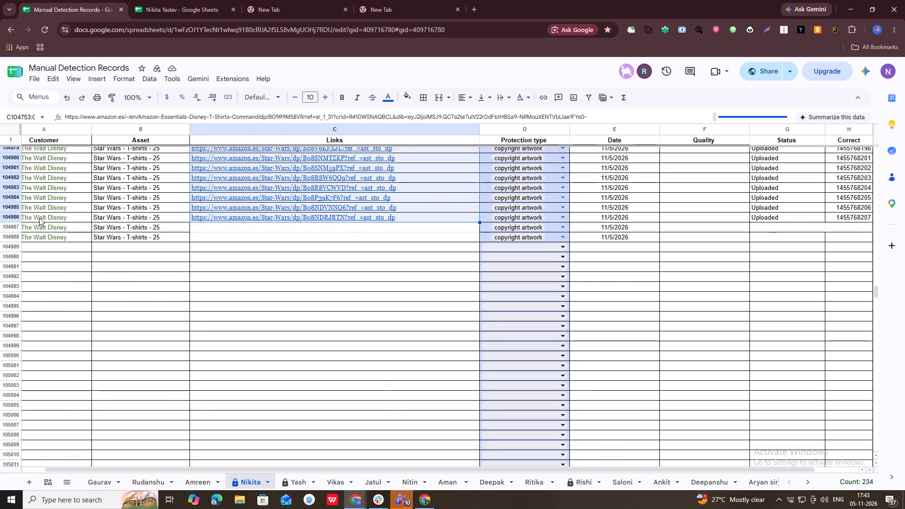
{"action": "left_click", "coordinate": [48, 225]}
{"action": "key", "text": "shift+Right"}
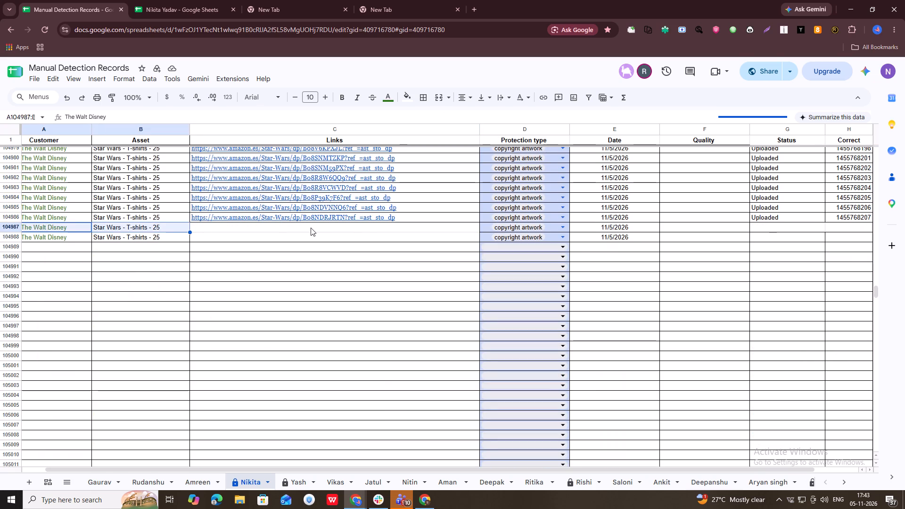
{"action": "key", "text": "shift+Right"}
{"action": "key", "text": "shift+Right"}
{"action": "key", "text": "shift+Right"}
{"action": "key", "text": "ctrl+shift+Down"}
{"action": "key", "text": "Delete"}
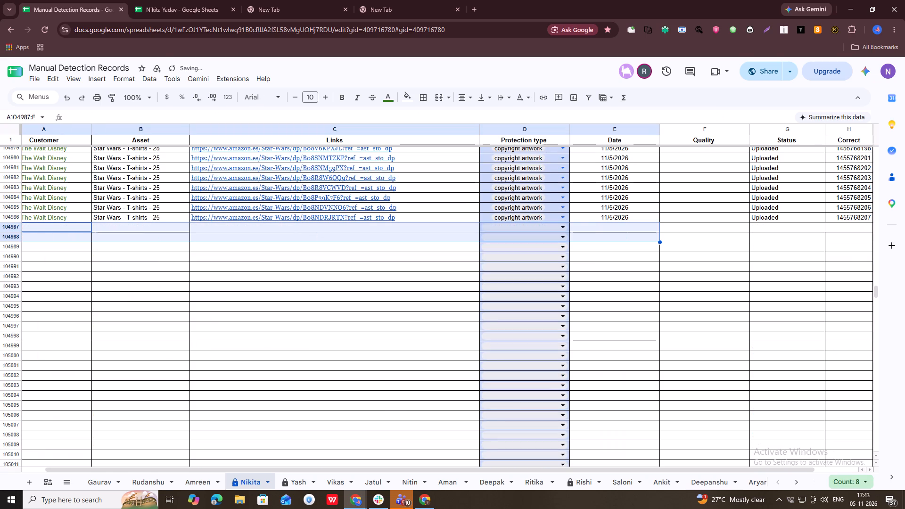
Apply all borders to the cleared range A104987:E104988.
{"action": "left_click", "coordinate": [426, 99]}
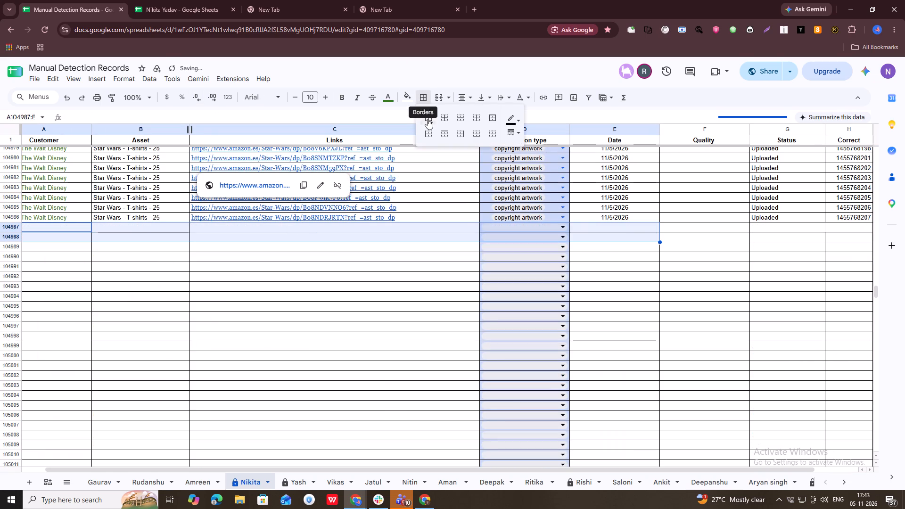
{"action": "left_click", "coordinate": [428, 119]}
Count The Walt Disney incident numbers in the Correct column up to row 104753, and calculate 234+234 in the spare browser tab.
{"action": "left_click", "coordinate": [835, 222]}
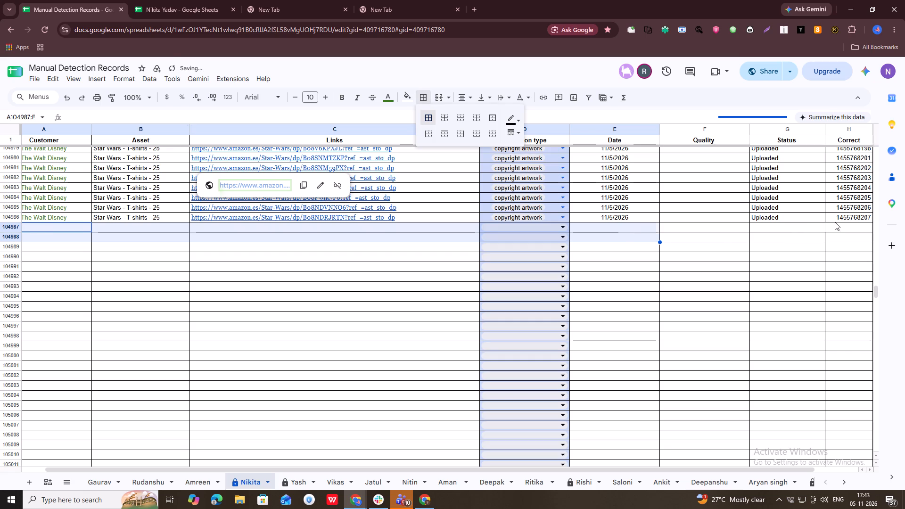
{"action": "key", "text": "ctrl+shift+Up"}
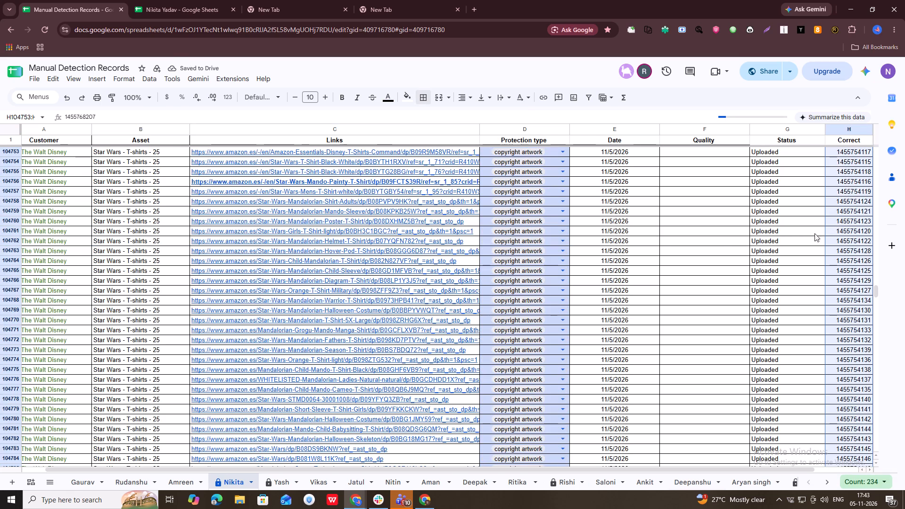
{"action": "scroll", "coordinate": [762, 256], "scroll_direction": "up", "scroll_amount": 5}
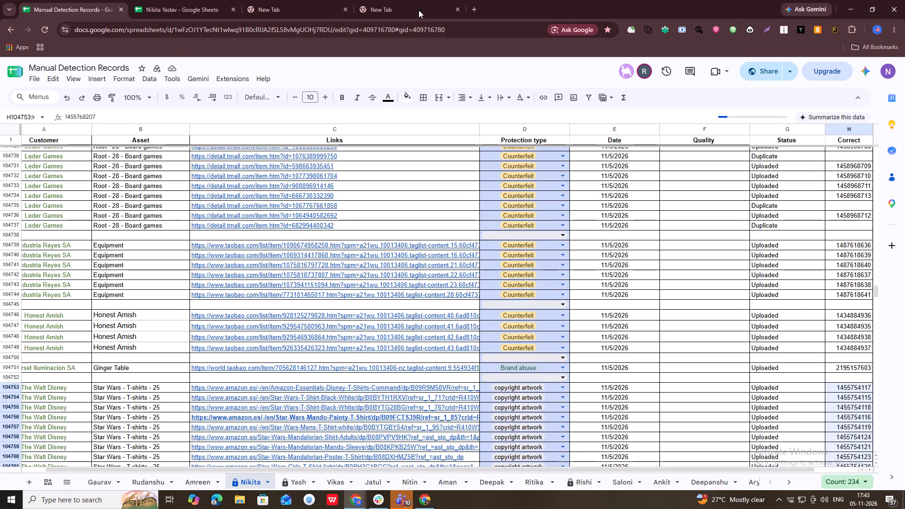
{"action": "left_click", "coordinate": [428, 0]}
{"action": "key", "text": "BackSpace"}
{"action": "key", "text": "BackSpace"}
{"action": "key", "text": "BackSpace"}
{"action": "key", "text": "BackSpace"}
{"action": "key", "text": "BackSpace"}
{"action": "key", "text": "BackSpace"}
{"action": "key", "text": "BackSpace"}
{"action": "key", "text": "BackSpace"}
{"action": "key", "text": "BackSpace"}
{"action": "key", "text": "BackSpace"}
{"action": "key", "text": "BackSpace"}
{"action": "key", "text": "BackSpace"}
{"action": "key", "text": "BackSpace"}
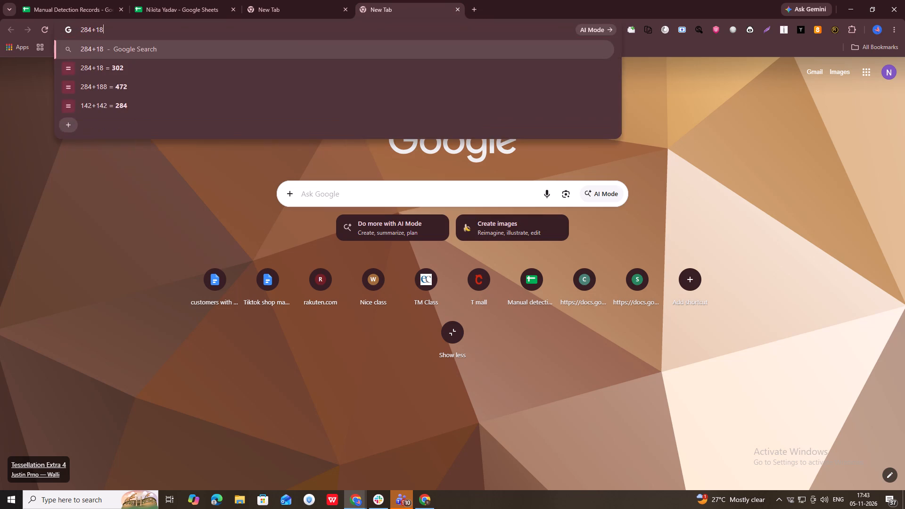
{"action": "type", "text": "234"}
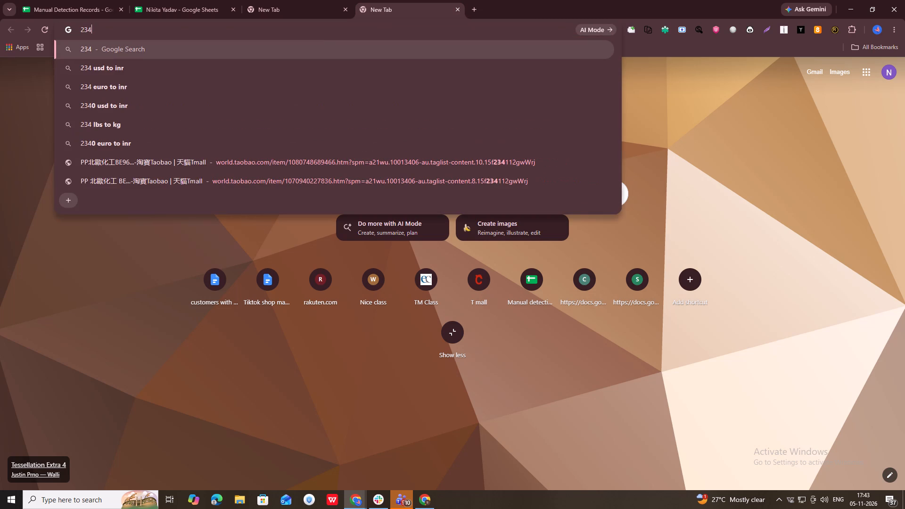
{"action": "key", "text": "plus"}
{"action": "type", "text": "234"}
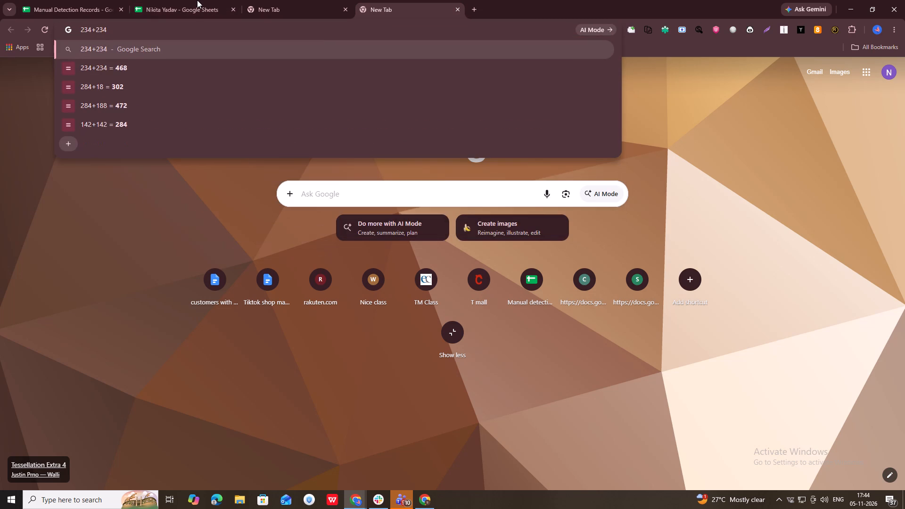
In the personal tracking sheet, set The Walt Disney's row 30 to 468 Links Uploaded and 470 Links Founded.
{"action": "left_click", "coordinate": [206, 0]}
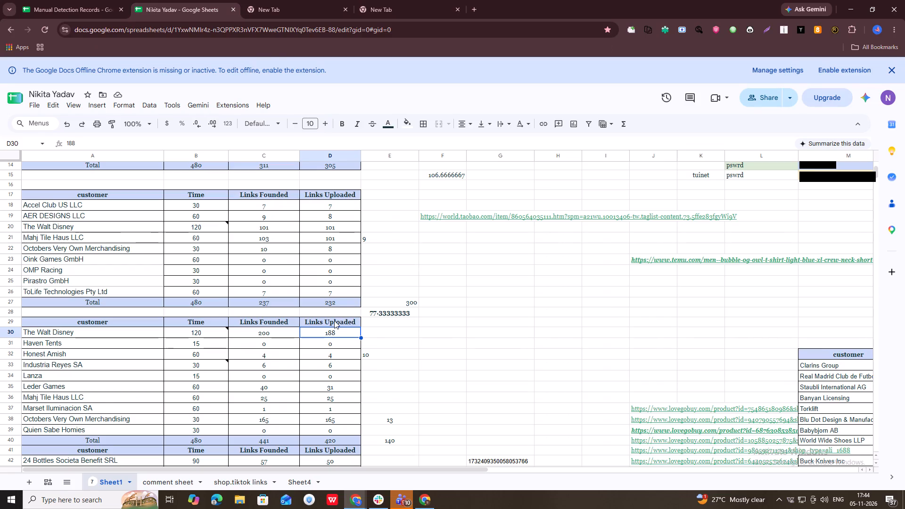
{"action": "type", "text": "468"}
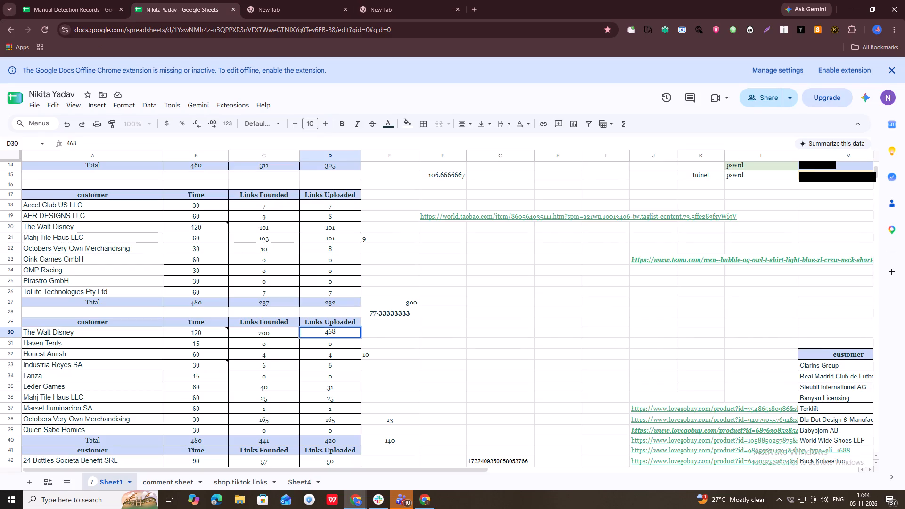
{"action": "left_click", "coordinate": [268, 335]}
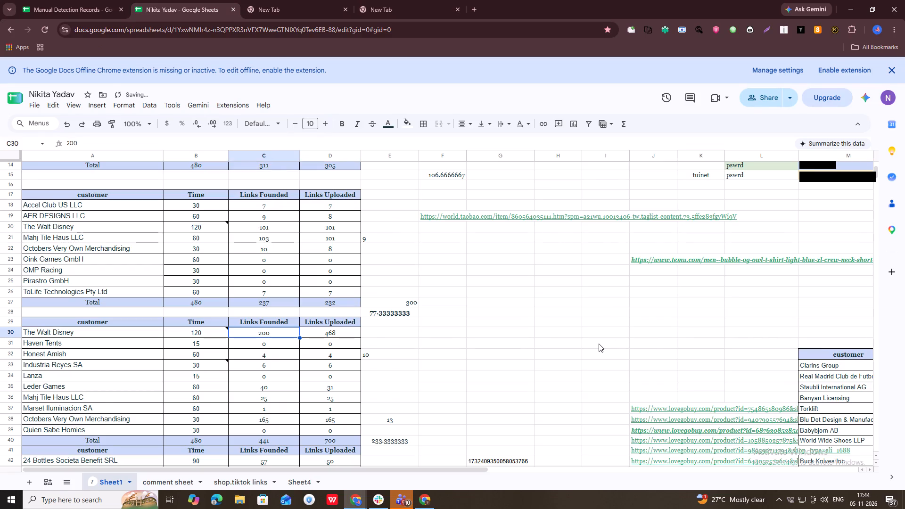
{"action": "type", "text": "470"}
{"action": "key", "text": "Right"}
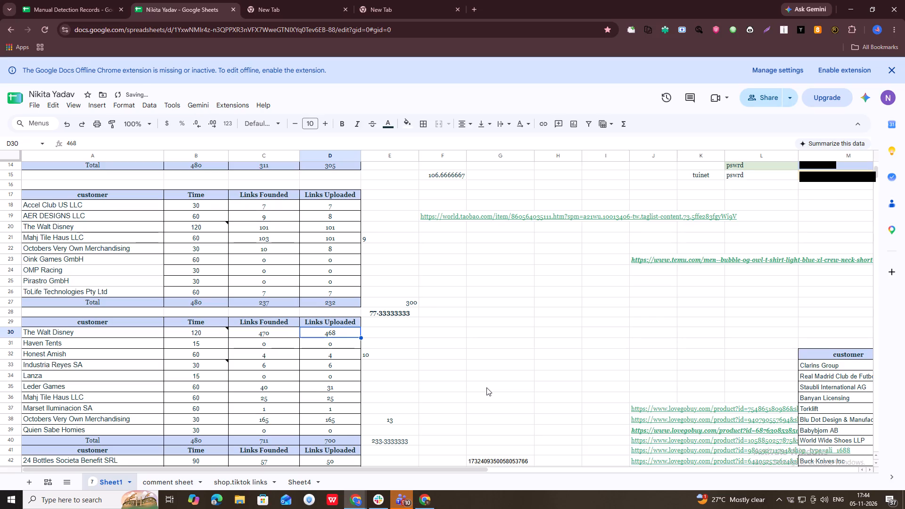
{"action": "scroll", "coordinate": [486, 387], "scroll_direction": "down", "scroll_amount": 1}
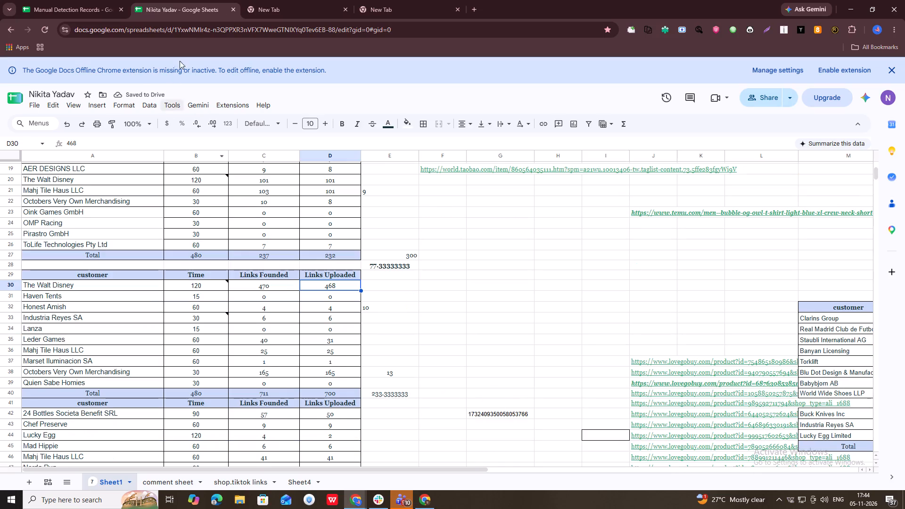
Close the two spare New Tab pages, leaving only the two spreadsheets open.
{"action": "left_click", "coordinate": [318, 0]}
{"action": "middle_click", "coordinate": [318, 0]}
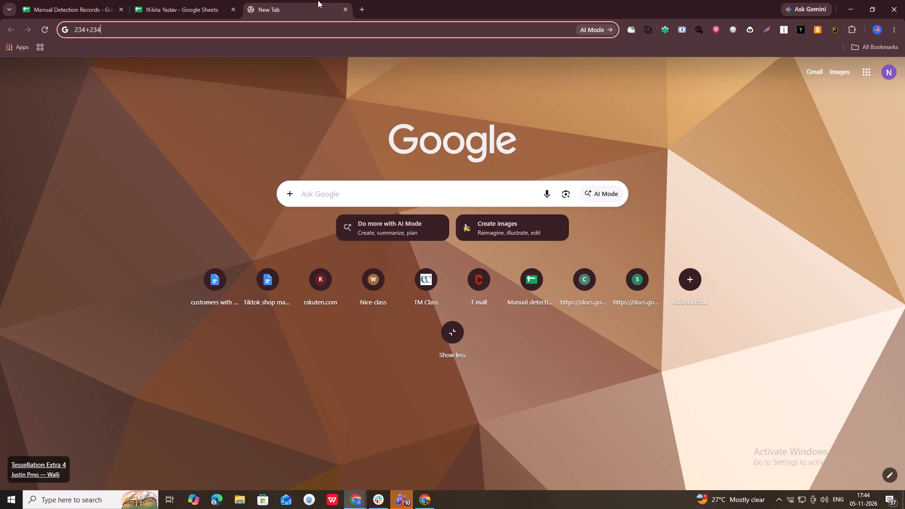
{"action": "middle_click", "coordinate": [318, 0]}
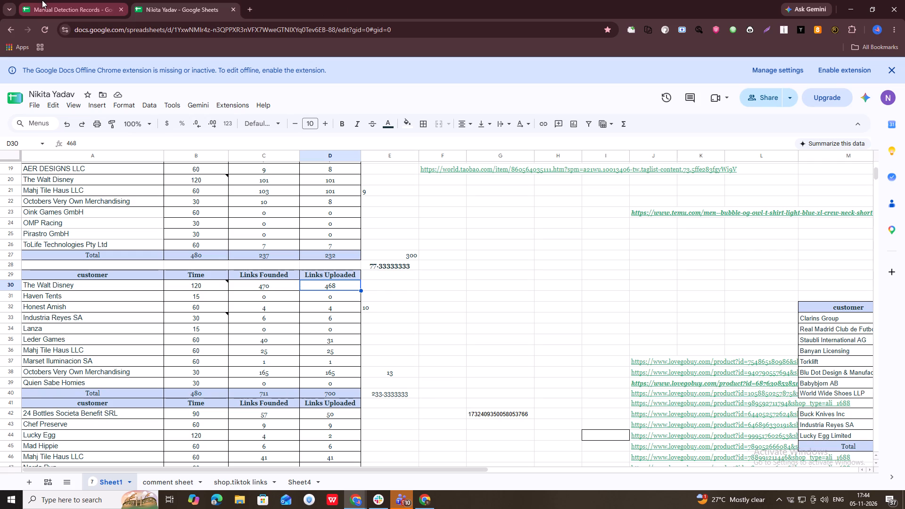
{"action": "left_click", "coordinate": [498, 279]}
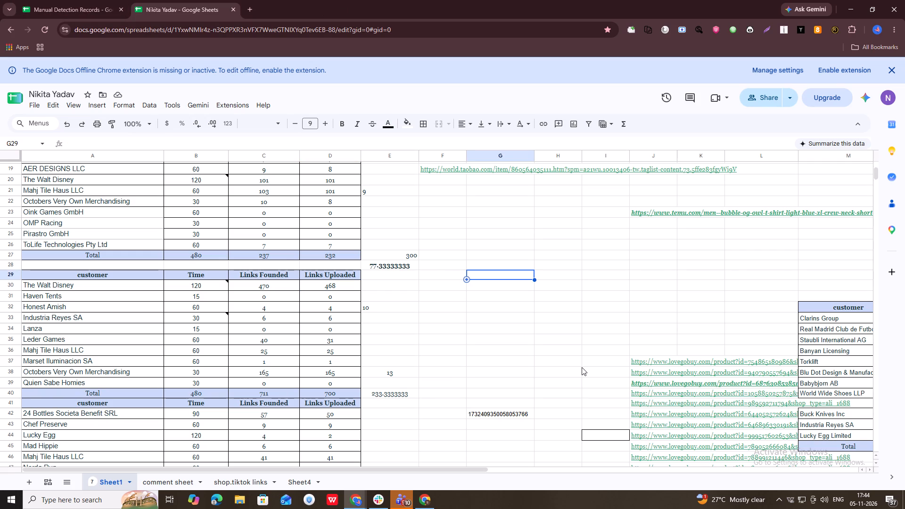
Clear the submitted link list in the Red Points New Incident form and close that browser window.
{"action": "key", "text": "alt+Tab"}
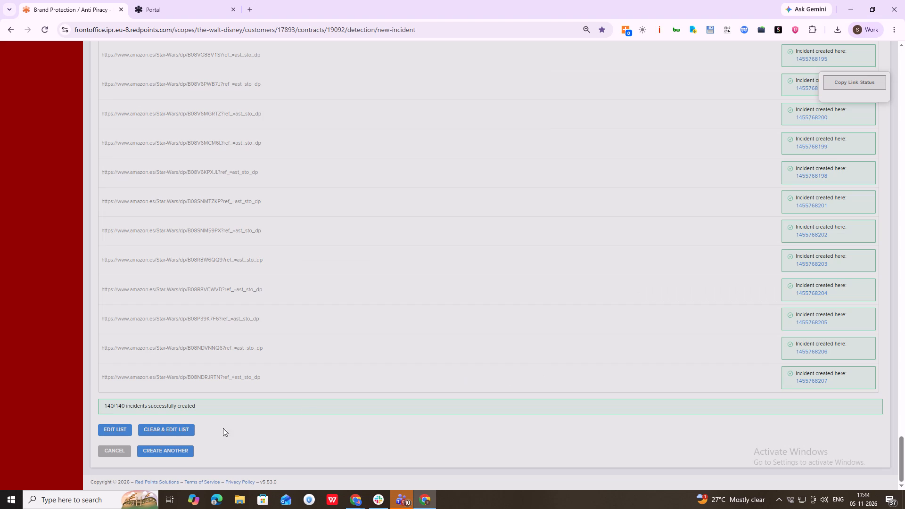
{"action": "left_click", "coordinate": [156, 431]}
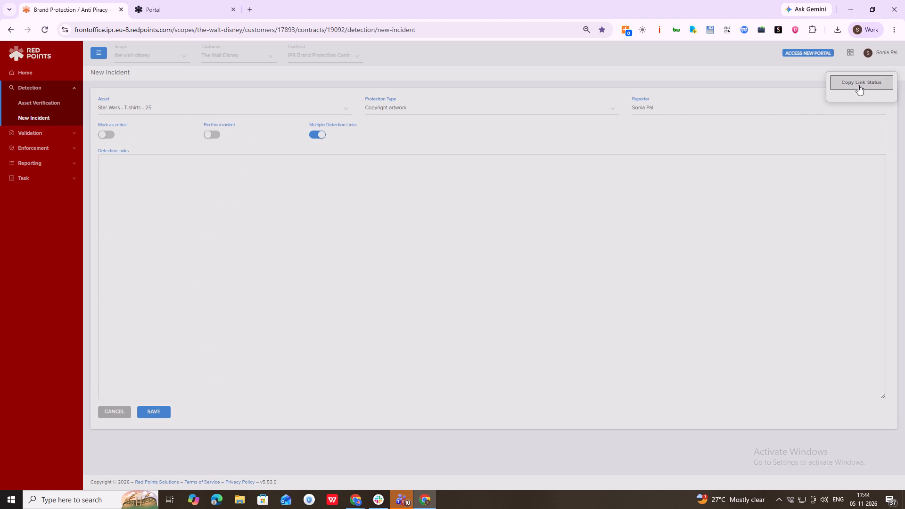
{"action": "left_click_drag", "start_coordinate": [861, 92], "coordinate": [757, 70]}
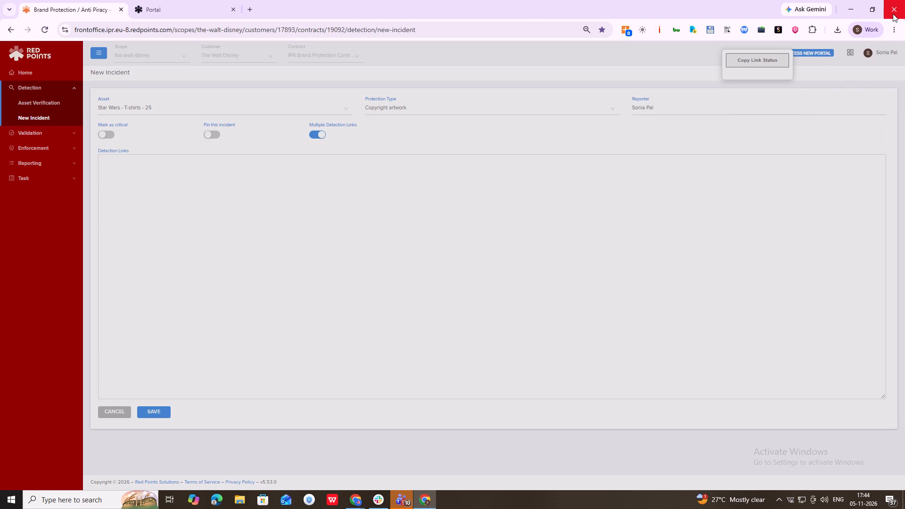
{"action": "left_click", "coordinate": [893, 14]}
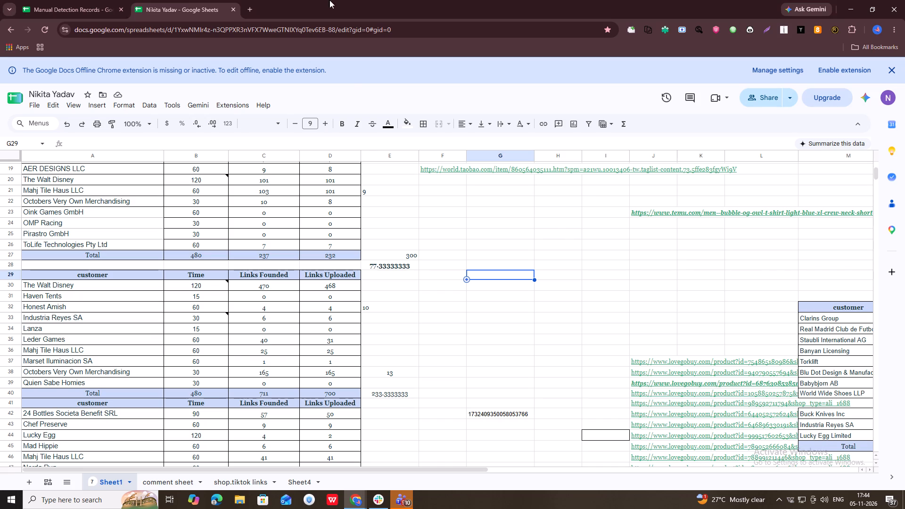
In the SunTec timesheet, add a 05/11/2026 entry for client R240, project R240-Rudhanshu-NM057, task Manual Detection, 8 hours and 700 units completed.
{"action": "key", "text": "alt+Tab"}
{"action": "left_click", "coordinate": [102, 204]}
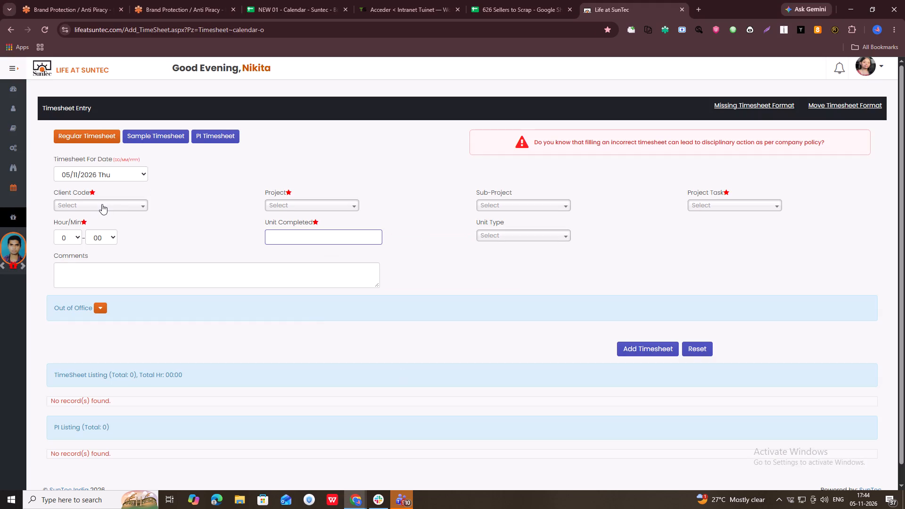
{"action": "type", "text": "r24"}
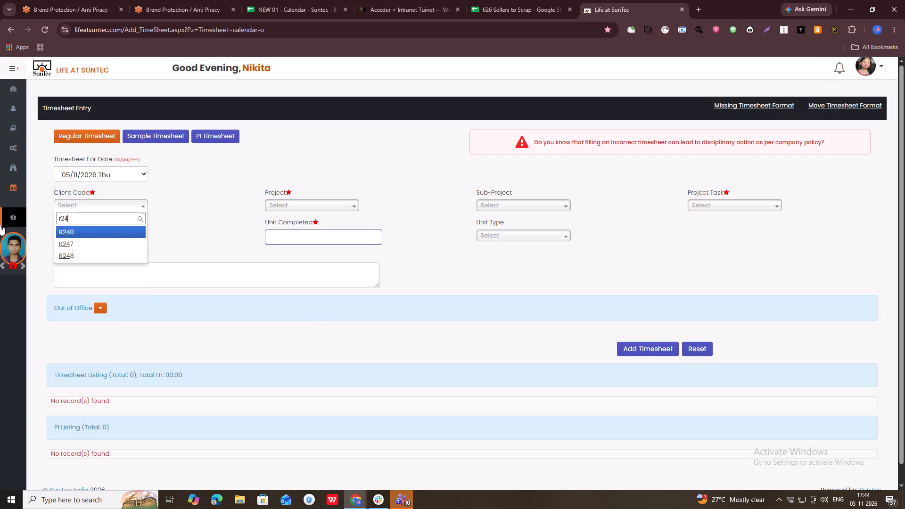
{"action": "left_click", "coordinate": [85, 233]}
{"action": "left_click", "coordinate": [343, 208]}
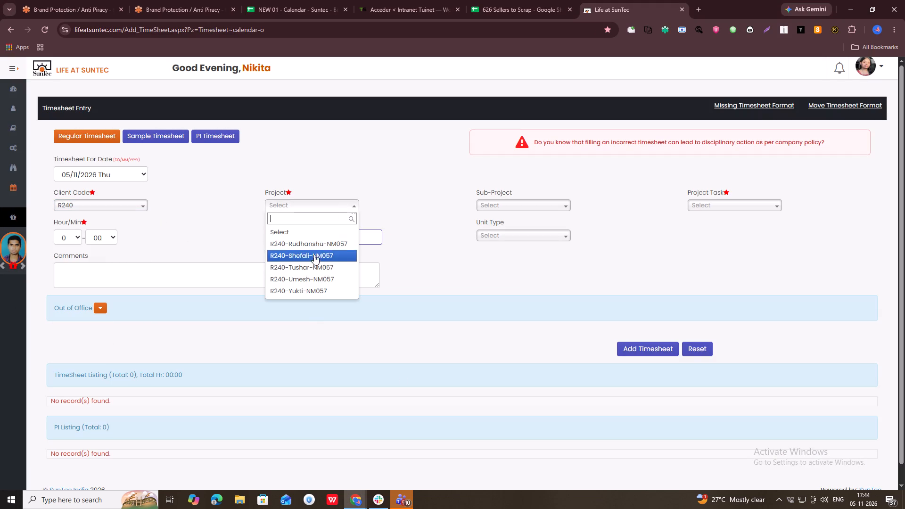
{"action": "left_click", "coordinate": [310, 243]}
{"action": "left_click", "coordinate": [721, 207]}
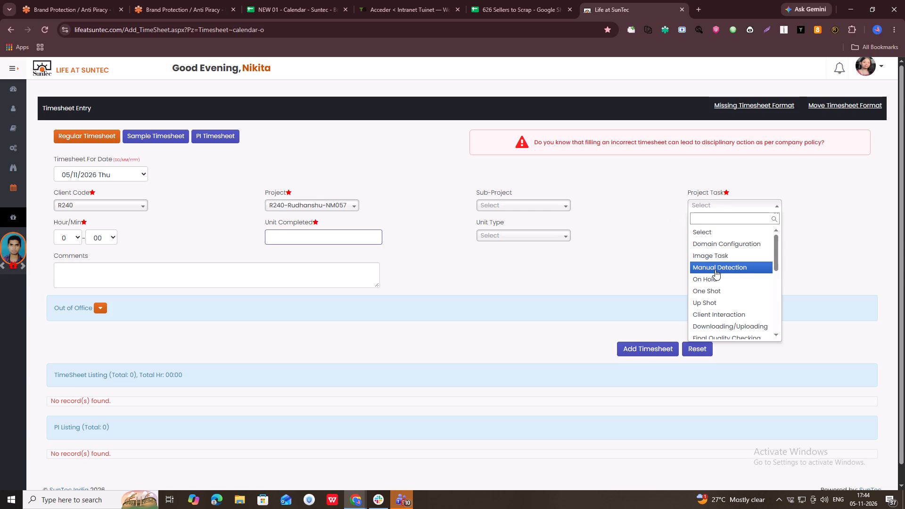
{"action": "left_click", "coordinate": [715, 270]}
{"action": "left_click", "coordinate": [58, 250]}
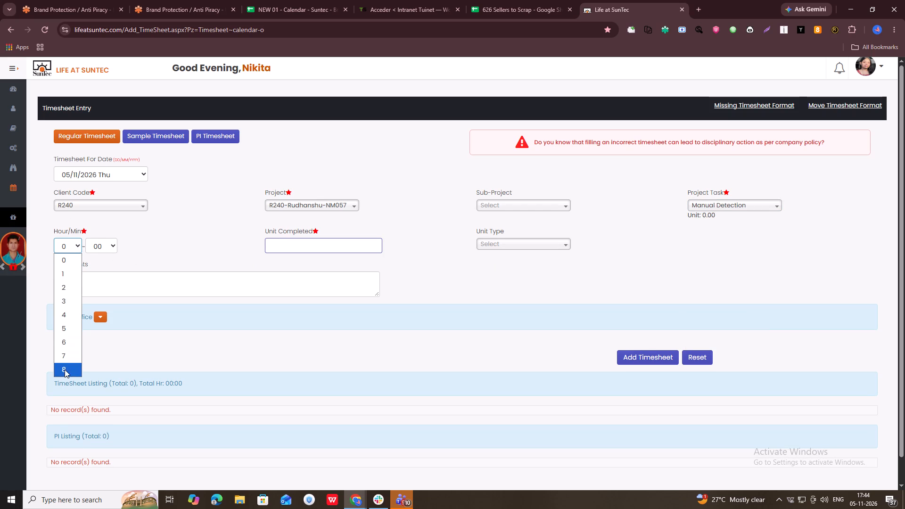
{"action": "left_click", "coordinate": [65, 369]}
{"action": "left_click", "coordinate": [333, 244]}
{"action": "type", "text": "700"}
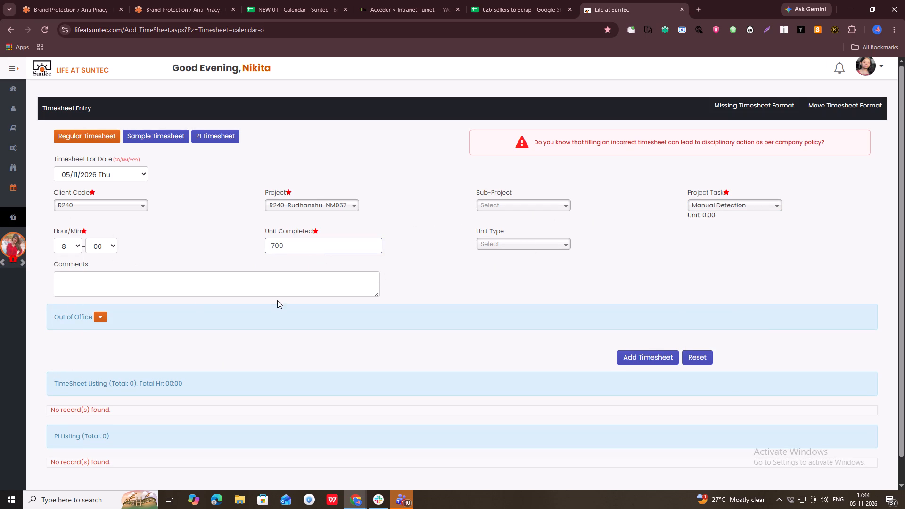
{"action": "left_click", "coordinate": [649, 356]}
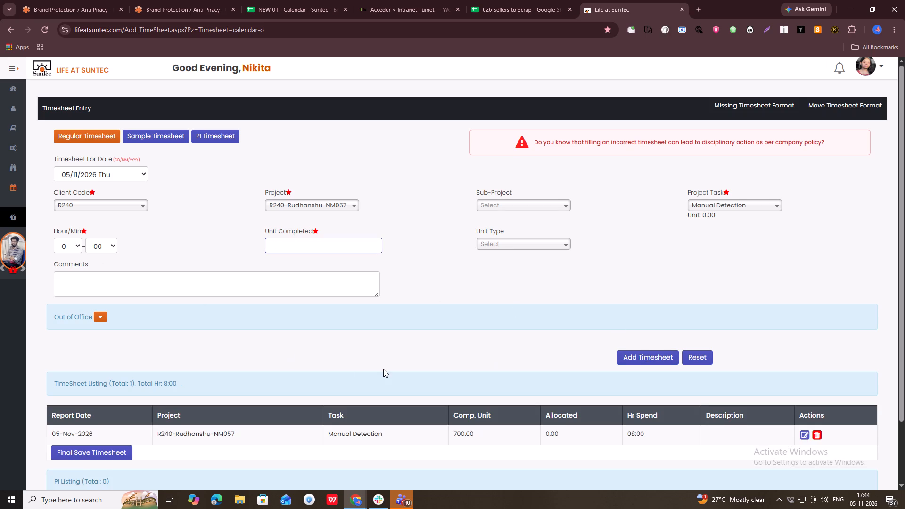
Submit the final save of the listed 05-Nov-2026 timesheet entry.
{"action": "scroll", "coordinate": [383, 369], "scroll_direction": "down", "scroll_amount": 7}
{"action": "left_click", "coordinate": [109, 376]}
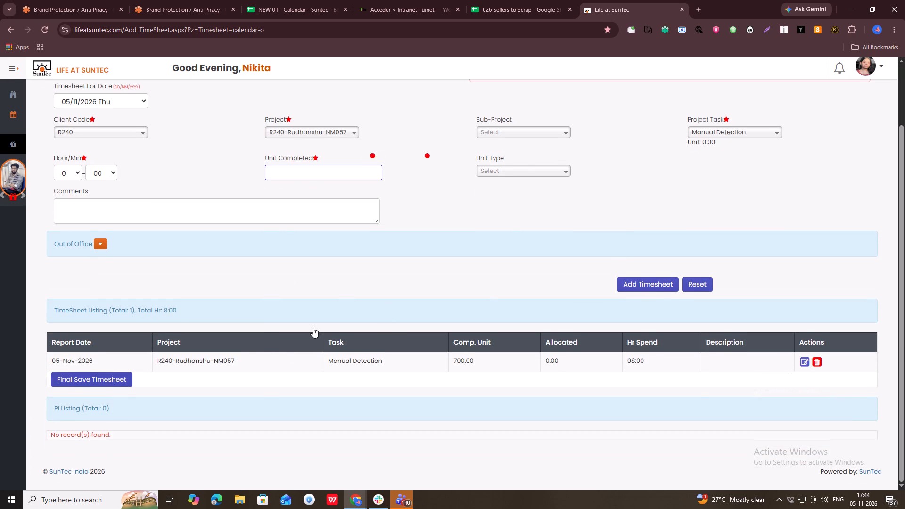
Return to the SunTec dashboard, log out of the portal and close its browser tab.
{"action": "scroll", "coordinate": [313, 328], "scroll_direction": "up", "scroll_amount": 5}
{"action": "scroll", "coordinate": [11, 250], "scroll_direction": "up", "scroll_amount": 5}
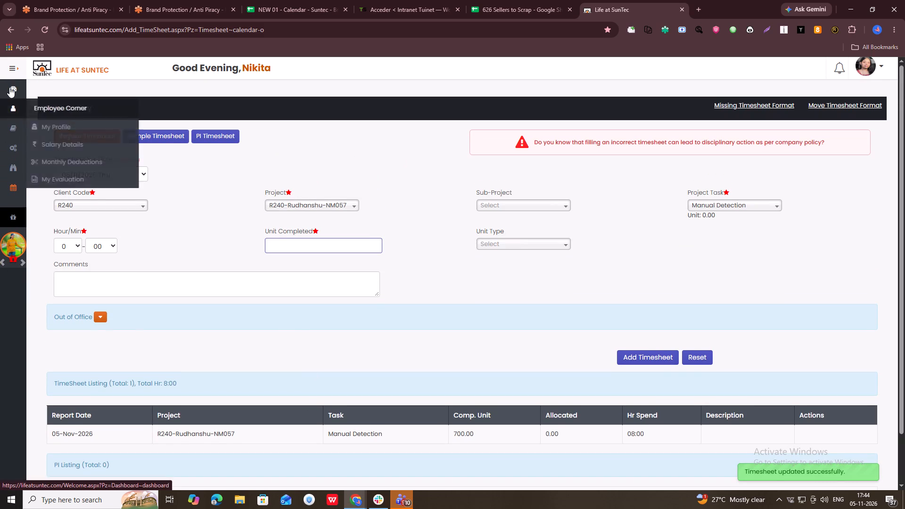
{"action": "left_click", "coordinate": [12, 87]}
{"action": "left_click", "coordinate": [870, 68]}
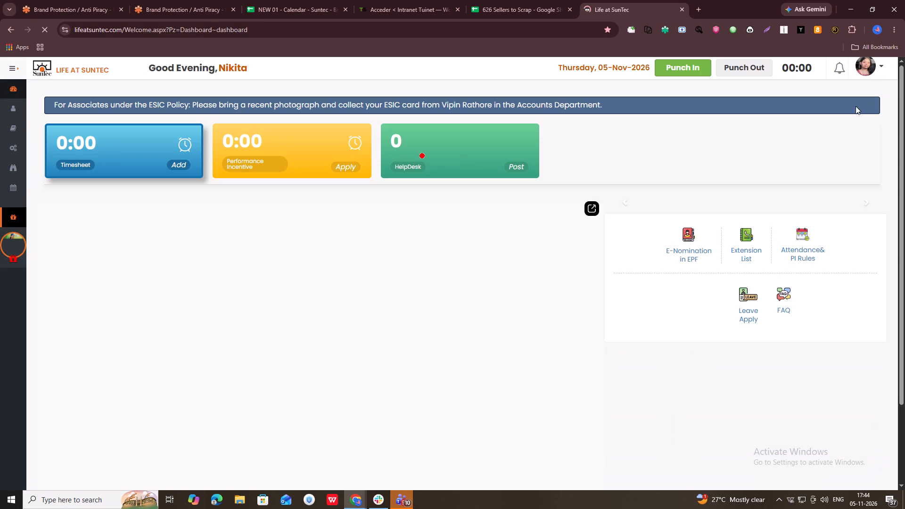
{"action": "left_click", "coordinate": [863, 72]}
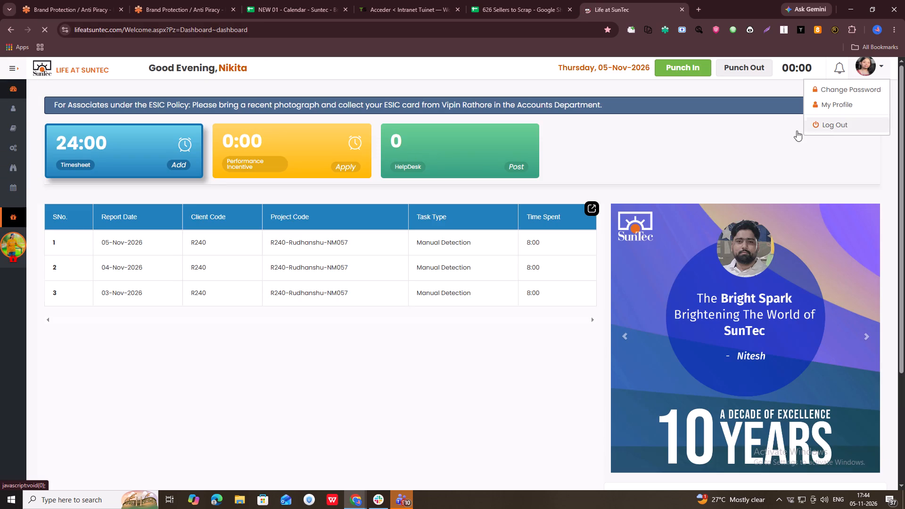
{"action": "left_click", "coordinate": [832, 126]}
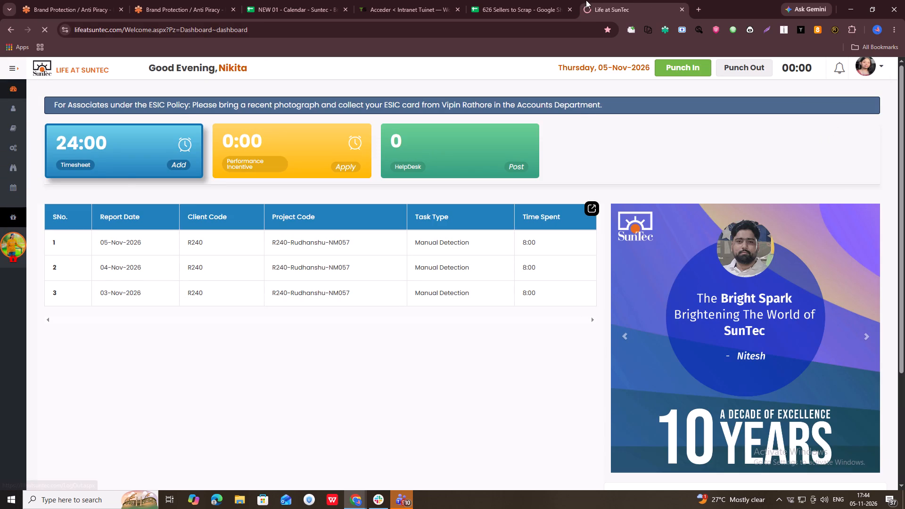
{"action": "middle_click", "coordinate": [623, 0]}
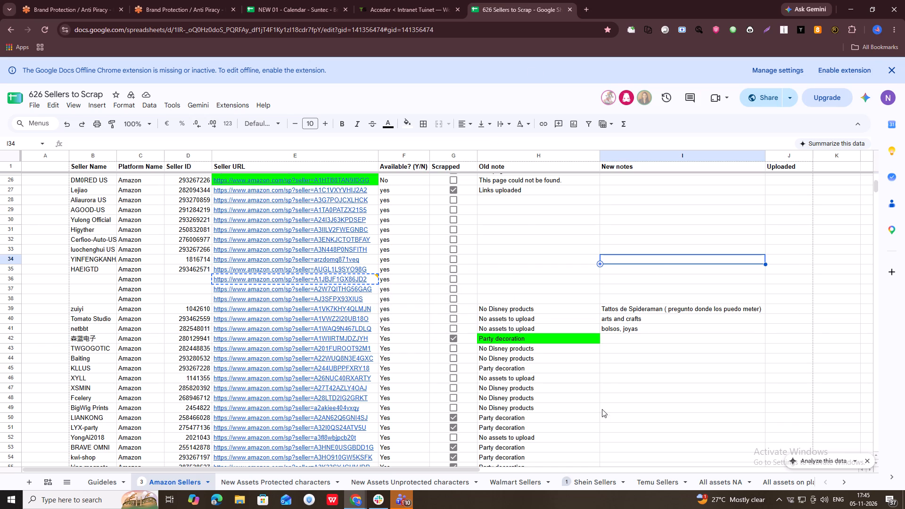
In the personal tracking sheet, capture a screenshot of the customer table from header row 29 through the Total in row 40.
{"action": "key", "text": "alt+Tab"}
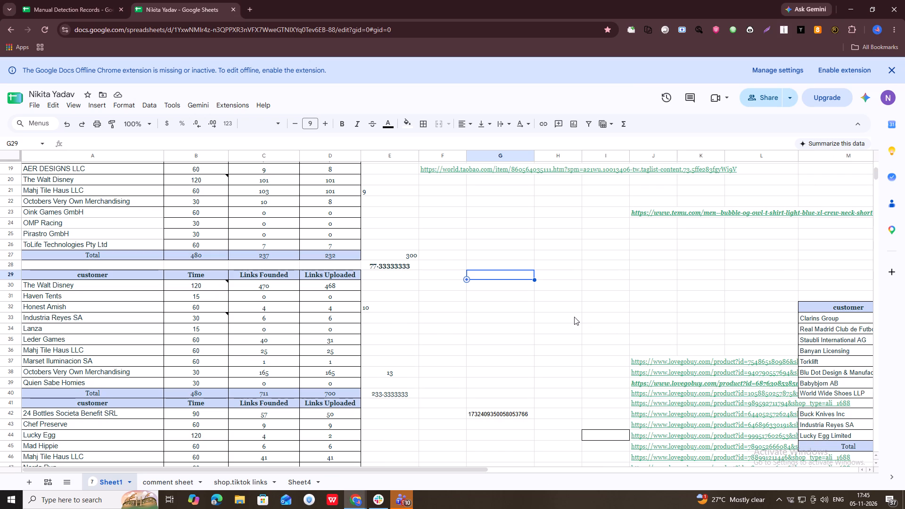
{"action": "key", "text": "shift+super+s"}
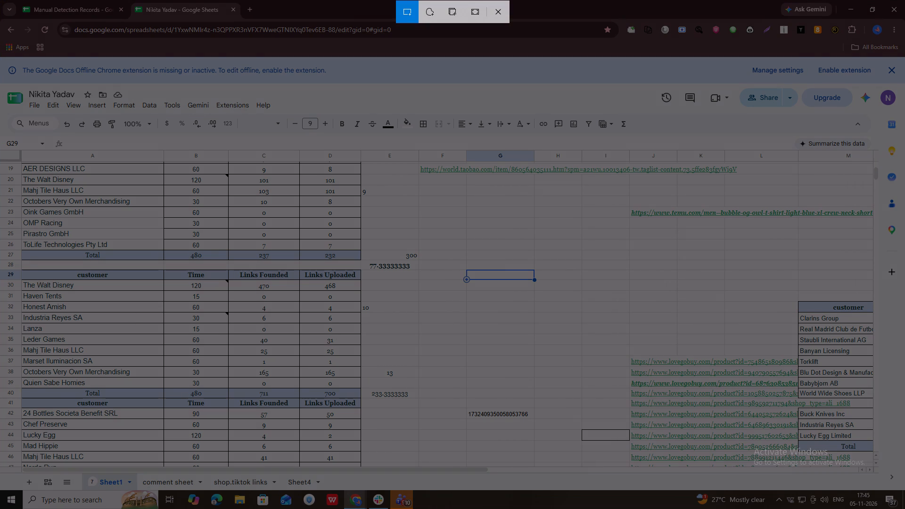
{"action": "left_click_drag", "start_coordinate": [23, 270], "coordinate": [27, 335]}
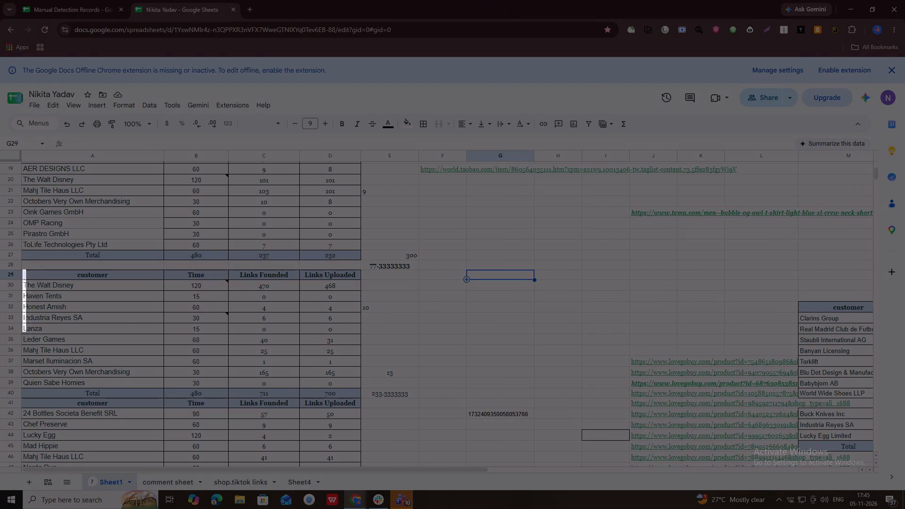
{"action": "left_click_drag", "start_coordinate": [27, 335], "coordinate": [336, 396]}
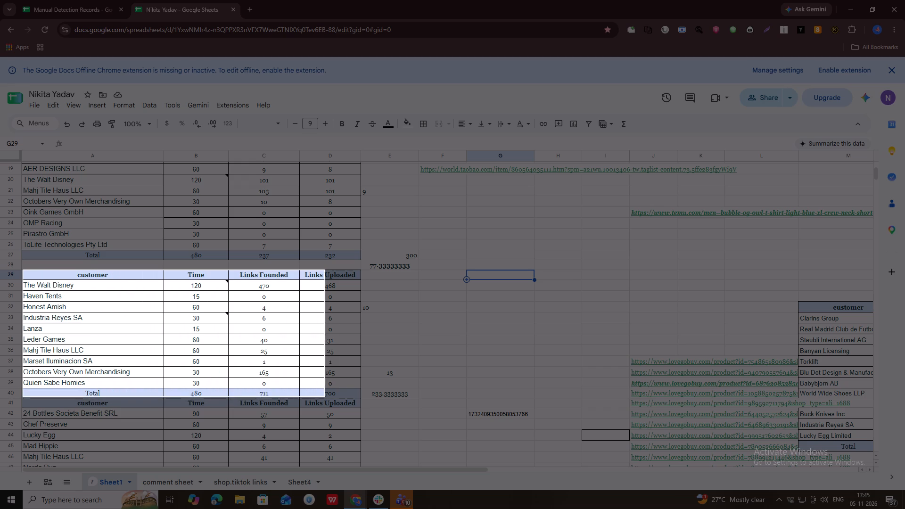
{"action": "left_click_drag", "start_coordinate": [336, 396], "coordinate": [360, 392]}
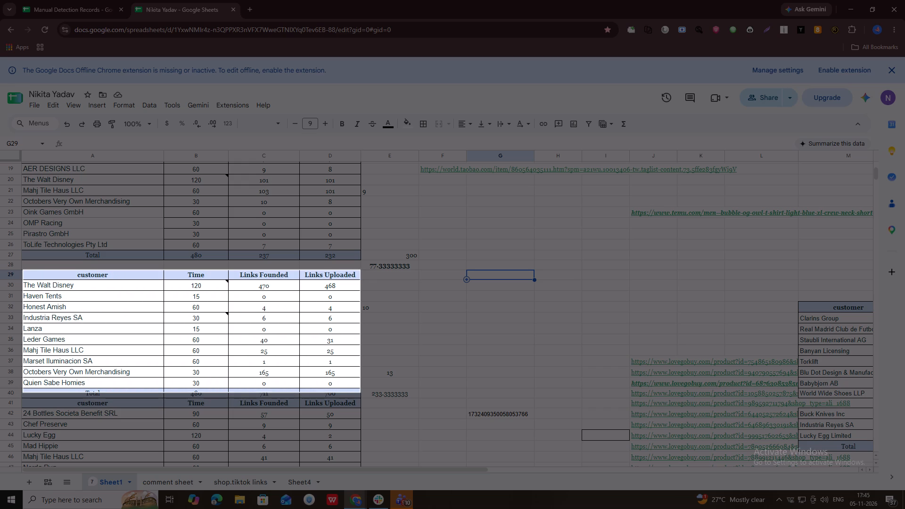
{"action": "left_click_drag", "start_coordinate": [360, 392], "coordinate": [360, 397]}
Switch from the tracking sheet to another open window.
{"action": "key", "text": "alt+Tab"}
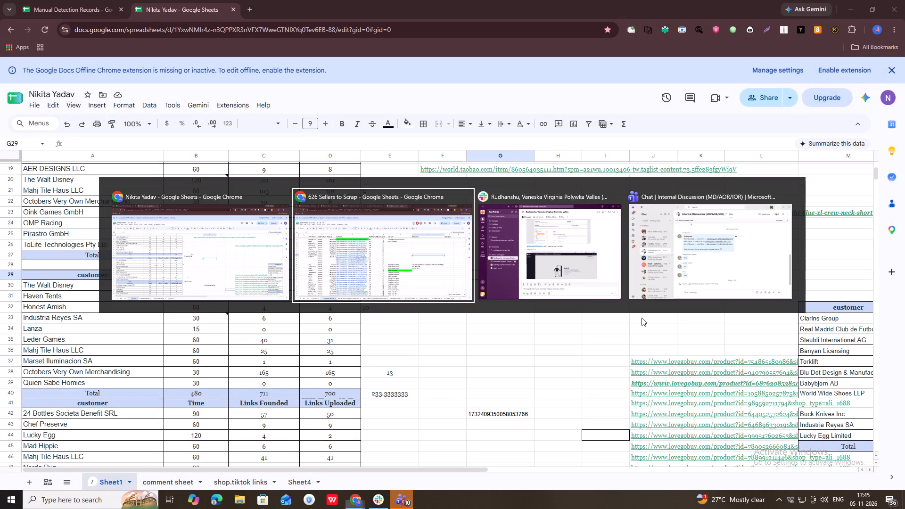
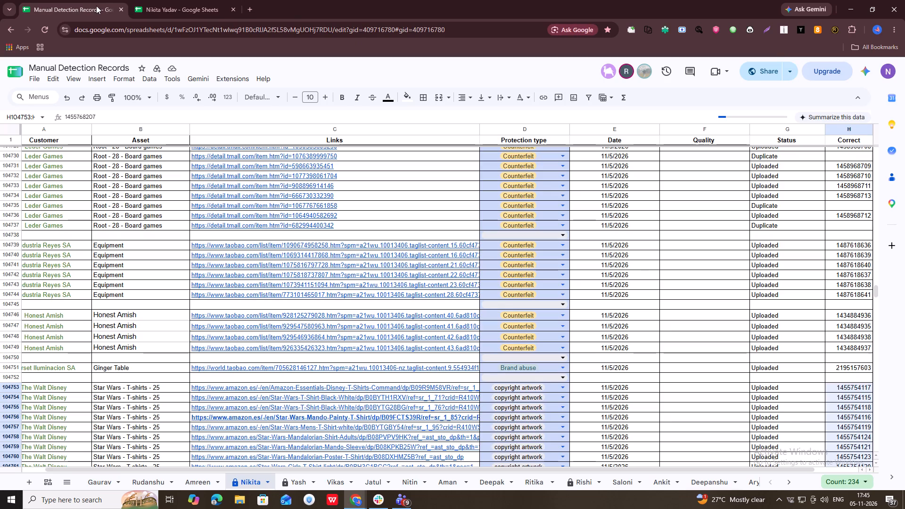
Go to the empty row just below the last Star Wars T-shirts entry in the Correct column of the Nikita sheet.
{"action": "key", "text": "Down"}
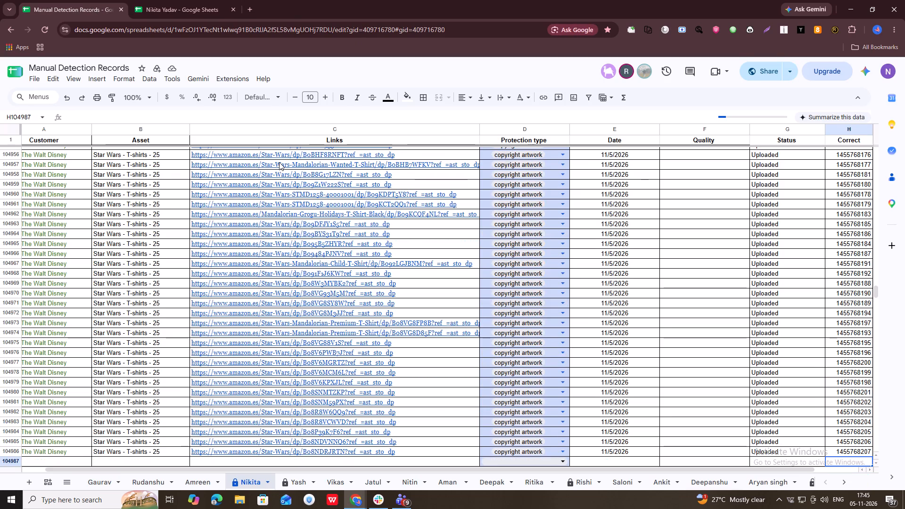